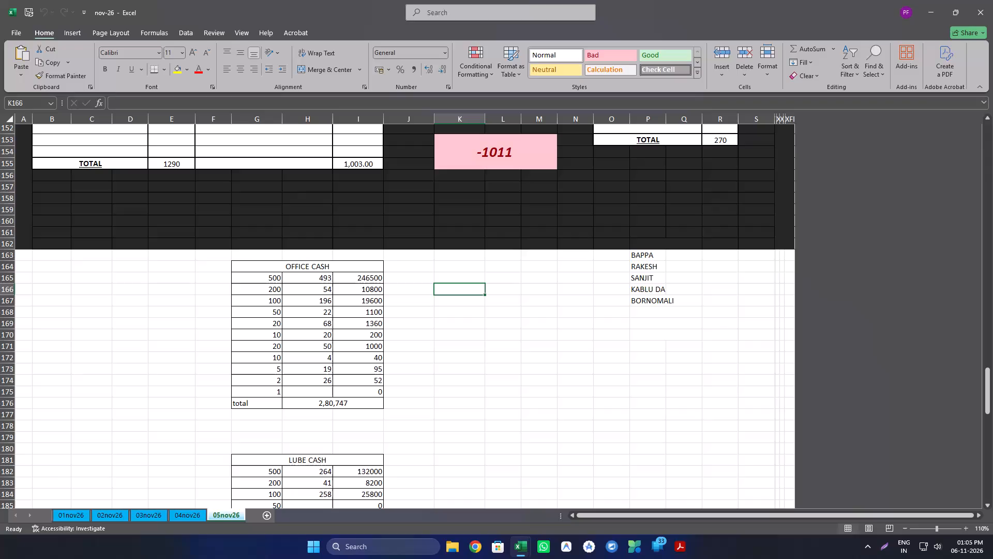
Create a copy of the 05nov26 sheet and place it after the original at the end of the workbook.
{"action": "right_click", "coordinate": [234, 518]}
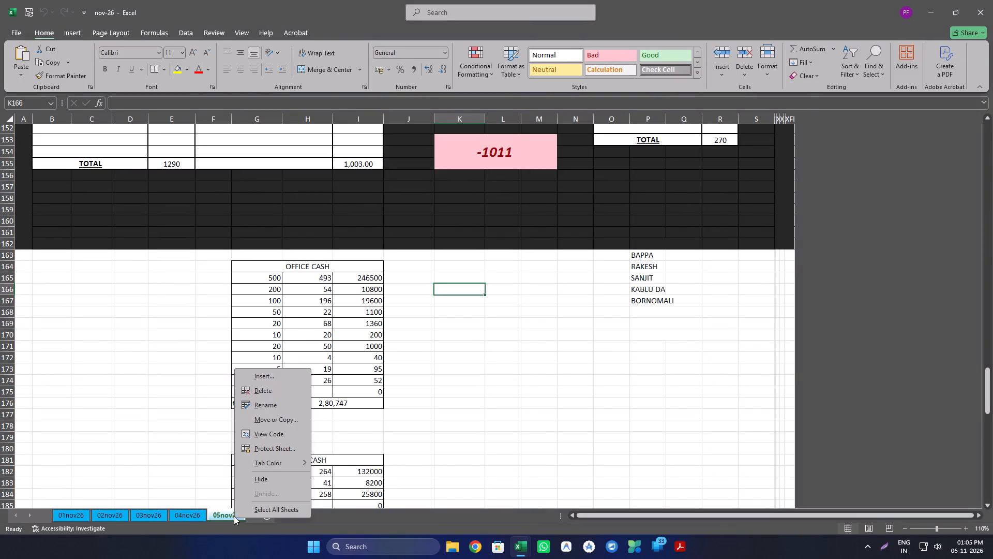
{"action": "left_click", "coordinate": [277, 422]}
{"action": "scroll", "coordinate": [277, 422], "scroll_direction": "down", "scroll_amount": 6}
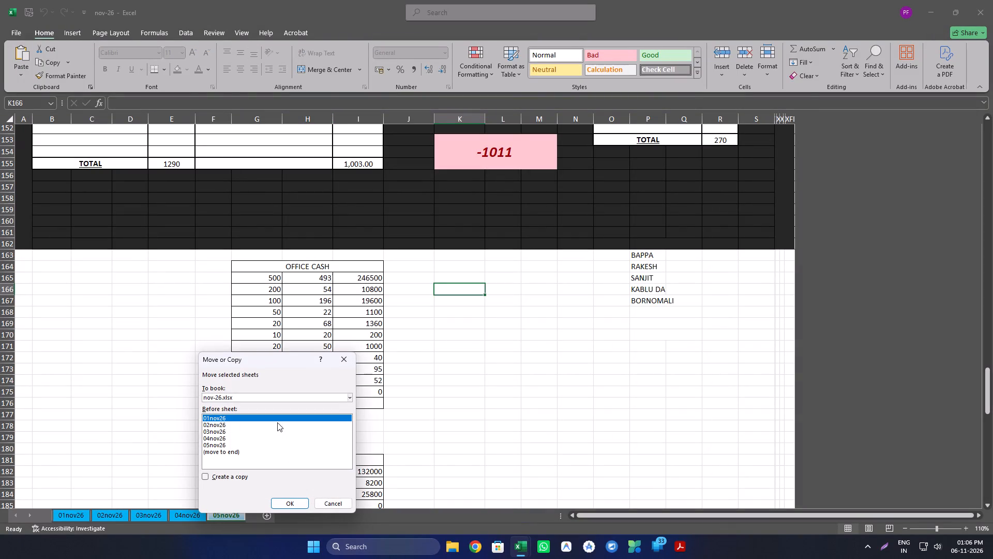
{"action": "left_click", "coordinate": [209, 447]}
{"action": "left_click", "coordinate": [217, 477]}
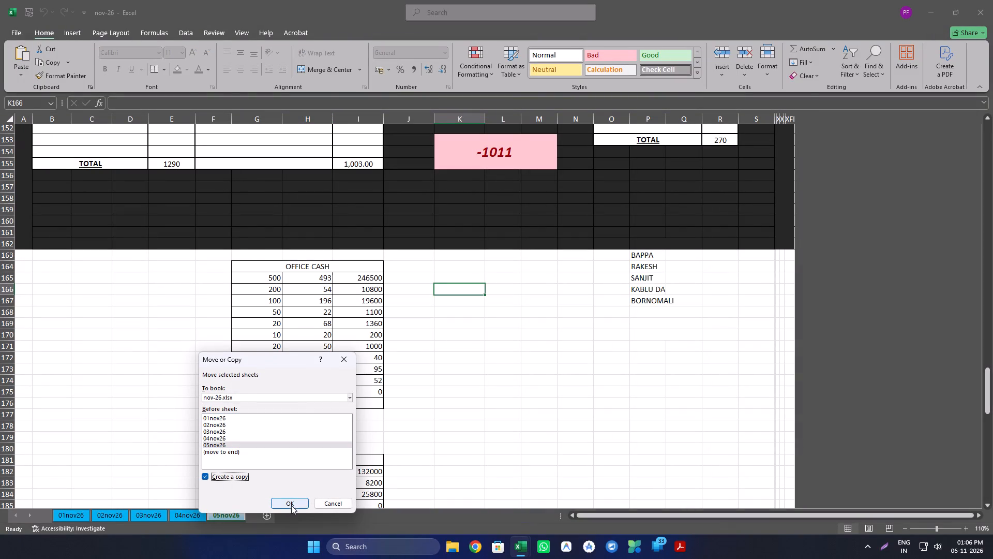
{"action": "left_click", "coordinate": [291, 504]}
{"action": "left_click_drag", "start_coordinate": [234, 517], "coordinate": [254, 516]}
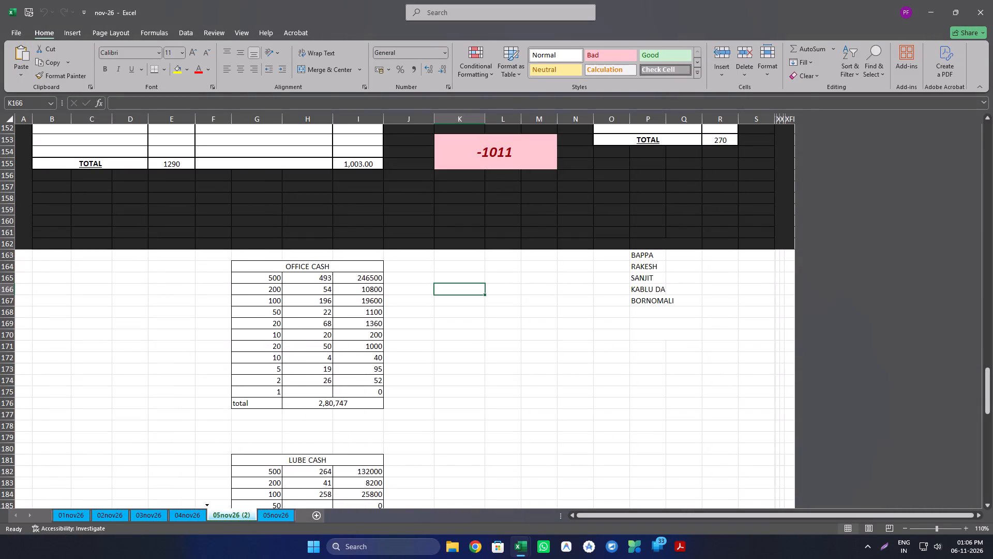
{"action": "left_click_drag", "start_coordinate": [254, 516], "coordinate": [297, 520]}
{"action": "left_click", "coordinate": [297, 520]}
Rename the copied sheet as 06nov26.
{"action": "double_click", "coordinate": [290, 516]}
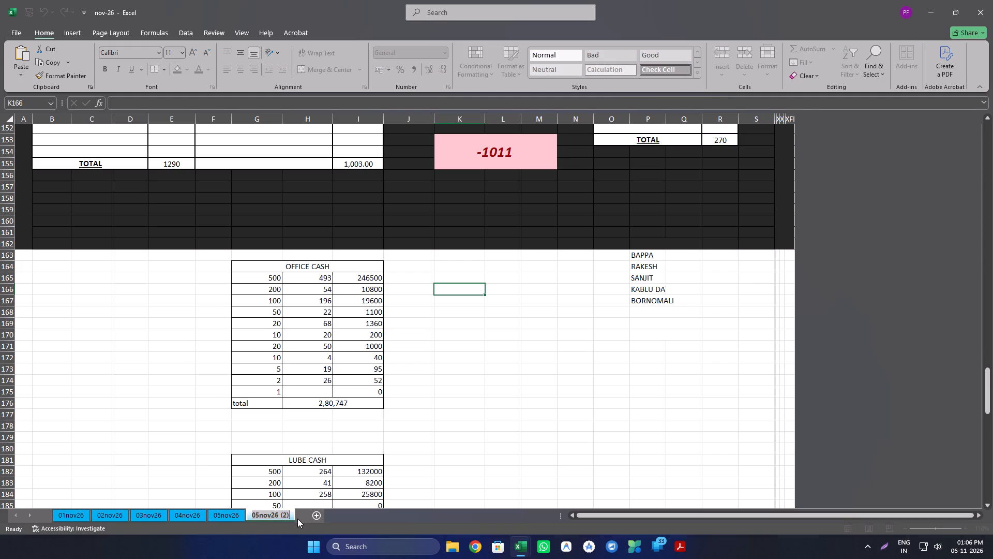
{"action": "key", "text": "Right"}
{"action": "key", "text": "BackSpace"}
{"action": "key", "text": "BackSpace"}
{"action": "key", "text": "BackSpace"}
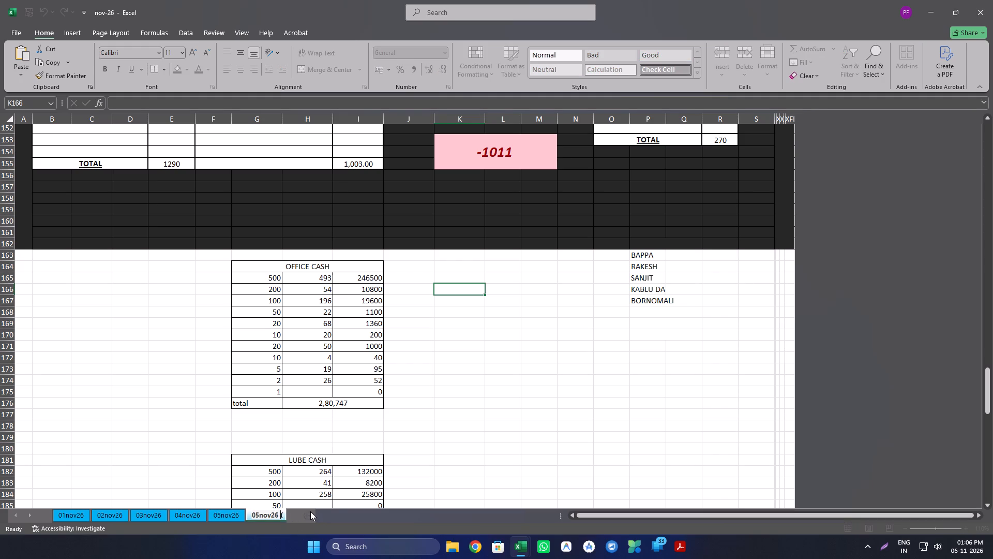
{"action": "key", "text": "BackSpace"}
{"action": "key", "text": "Left"}
{"action": "key", "text": "Left"}
{"action": "key", "text": "Left"}
{"action": "key", "text": "Left"}
{"action": "key", "text": "Left"}
{"action": "key", "text": "BackSpace"}
{"action": "key", "text": "6"}
{"action": "key", "text": "Return"}
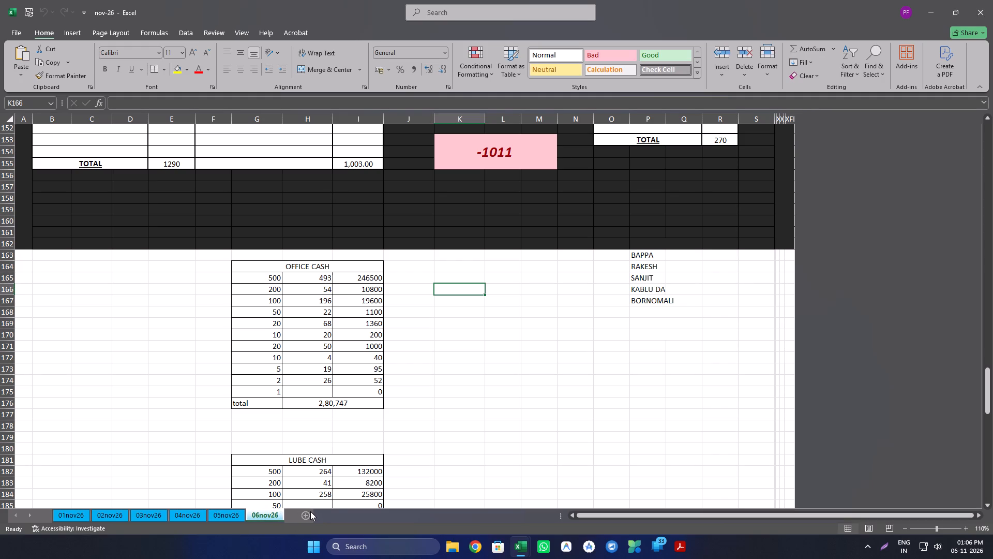
Replace all occurrences of 05-11-2026 with 06-11-2026 on the 06nov26 sheet.
{"action": "scroll", "coordinate": [317, 484], "scroll_direction": "up", "scroll_amount": 16}
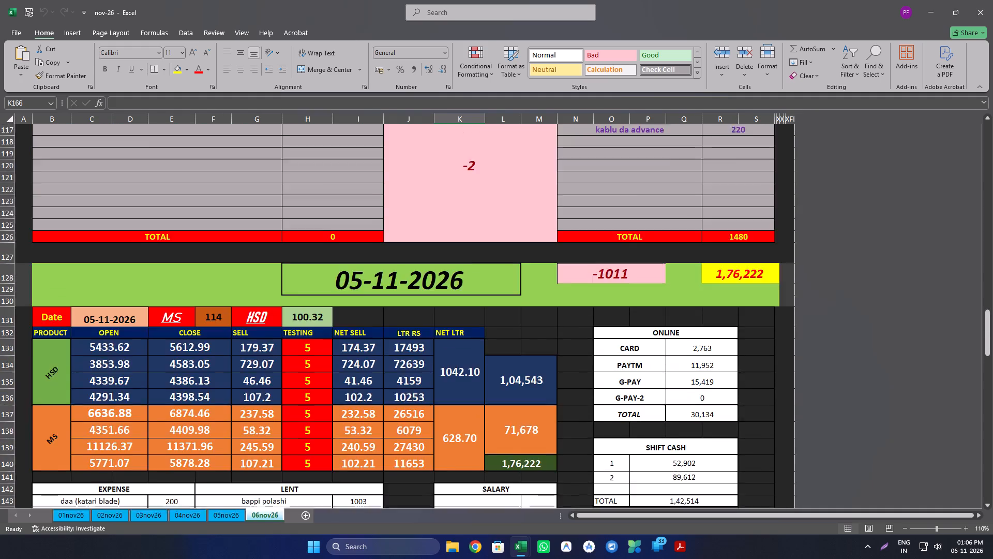
{"action": "scroll", "coordinate": [317, 484], "scroll_direction": "up", "scroll_amount": 20}
{"action": "scroll", "coordinate": [317, 484], "scroll_direction": "up", "scroll_amount": 20}
{"action": "scroll", "coordinate": [317, 484], "scroll_direction": "up", "scroll_amount": 9}
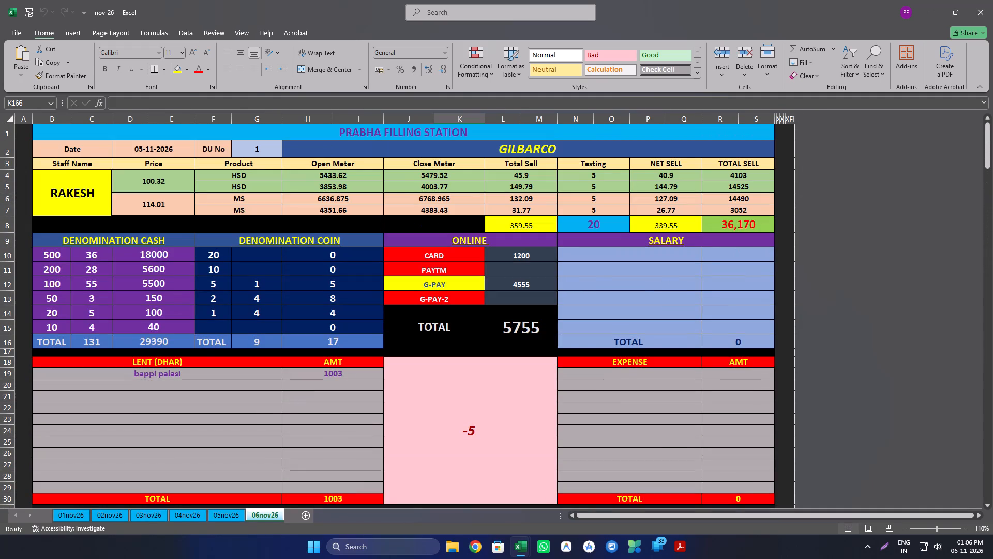
{"action": "scroll", "coordinate": [317, 484], "scroll_direction": "up", "scroll_amount": 2}
{"action": "left_click", "coordinate": [150, 151]}
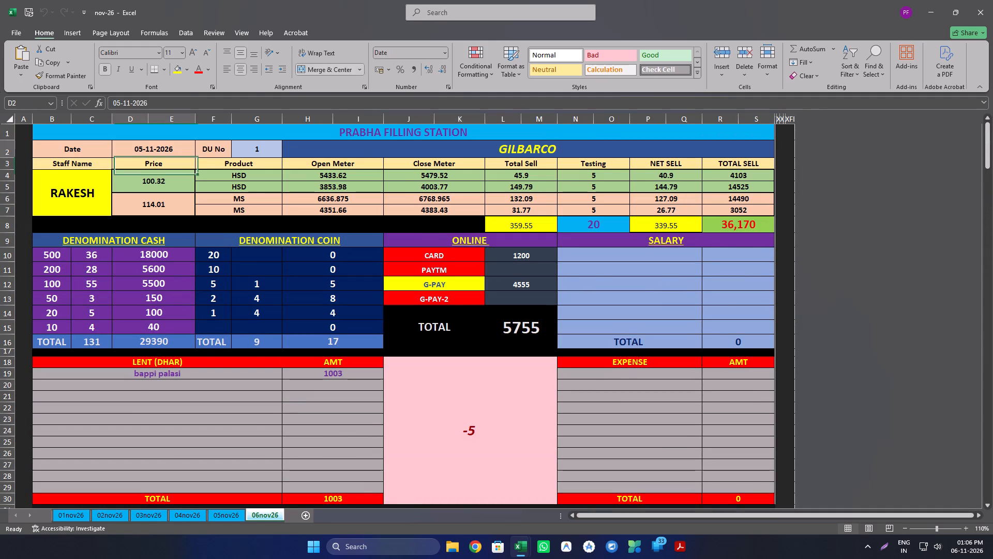
{"action": "key", "text": "ctrl+f"}
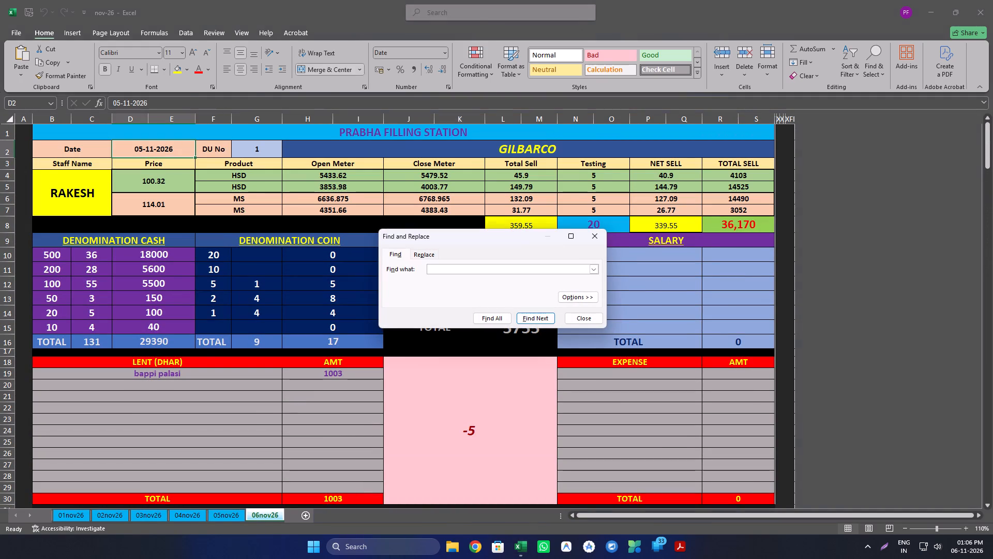
{"action": "left_click", "coordinate": [414, 253]}
{"action": "type", "text": "05-11-2026"}
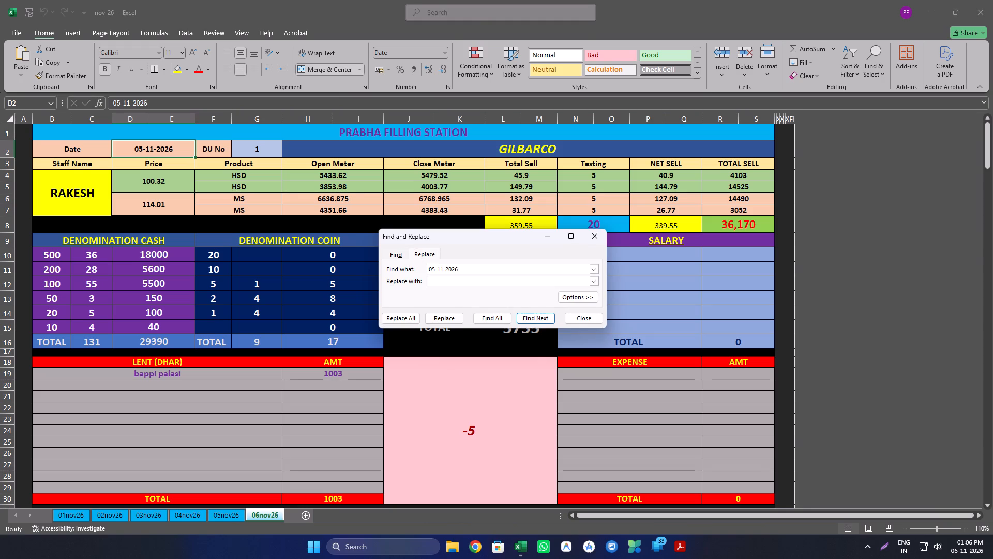
{"action": "key", "text": "Tab"}
{"action": "type", "text": "06-11-2026"}
{"action": "key", "text": "Tab"}
{"action": "key", "text": "Tab"}
{"action": "key", "text": "Return"}
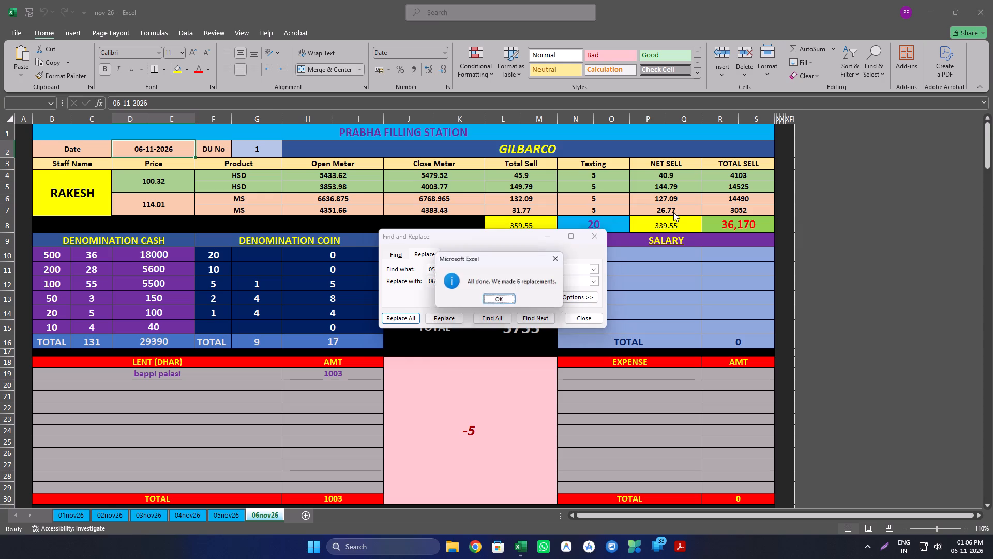
{"action": "key", "text": "Return"}
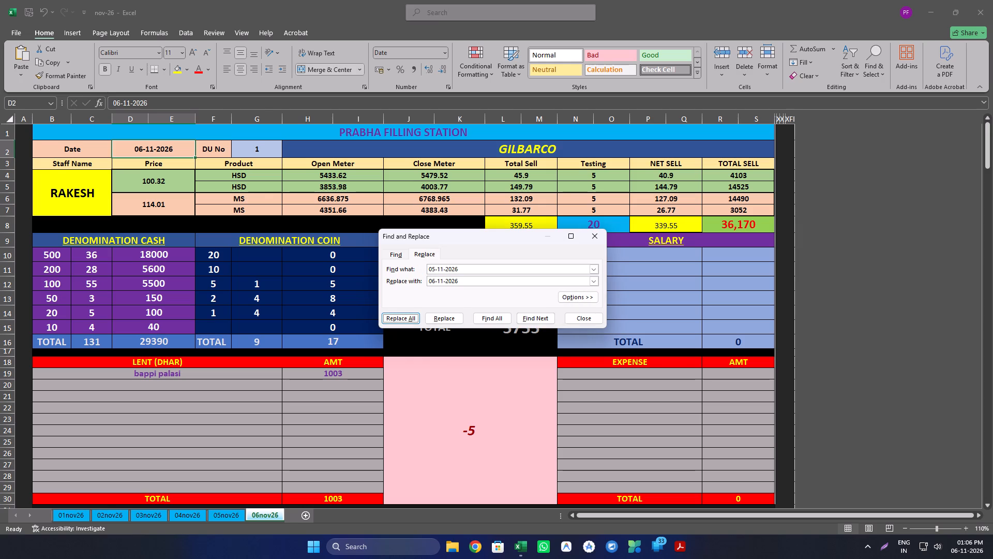
{"action": "key", "text": "Escape"}
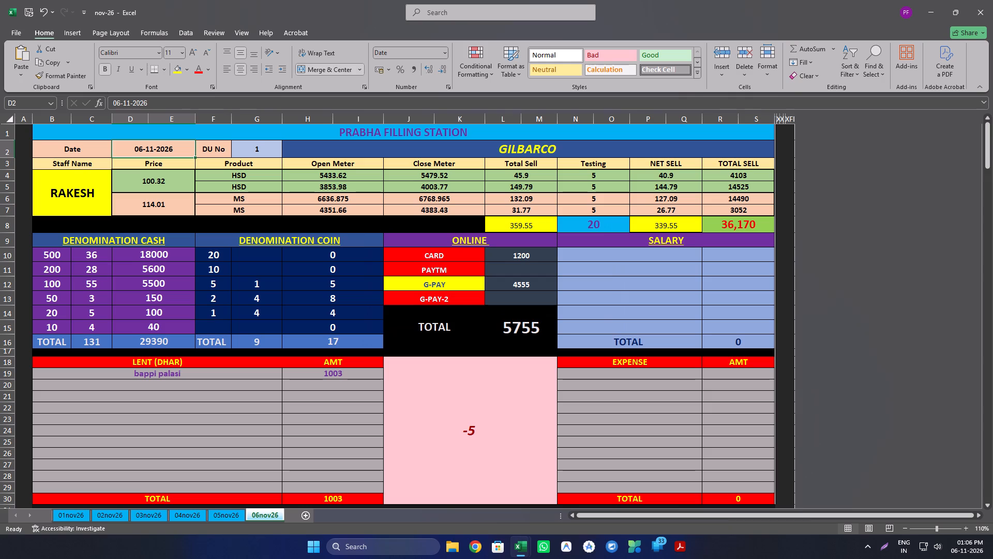
Copy the four Close Meter readings from Bappa's Gilbarco section into the Open Meter cells of Rakesh's Gilbarco section.
{"action": "scroll", "coordinate": [725, 223], "scroll_direction": "down", "scroll_amount": 9}
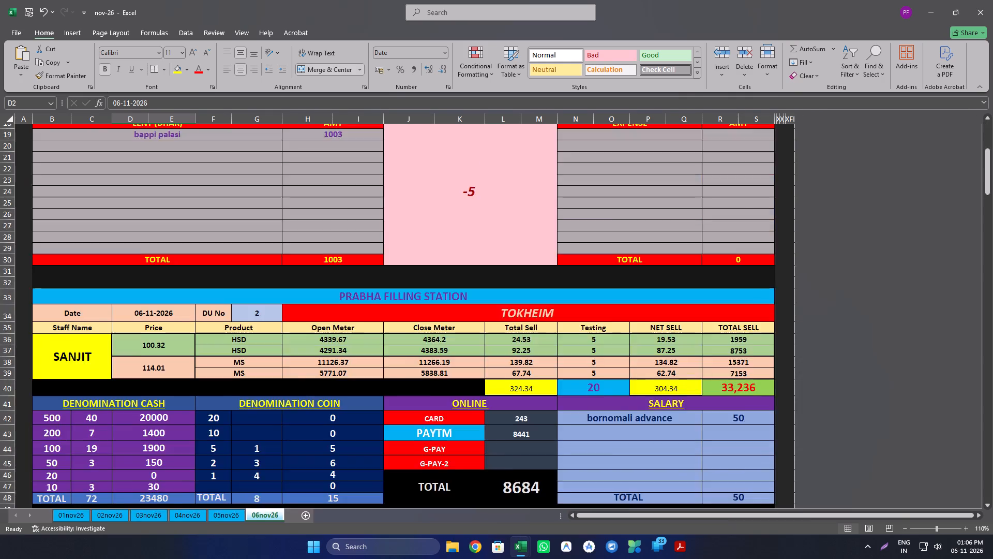
{"action": "scroll", "coordinate": [638, 247], "scroll_direction": "down", "scroll_amount": 18}
{"action": "scroll", "coordinate": [638, 248], "scroll_direction": "down", "scroll_amount": 3}
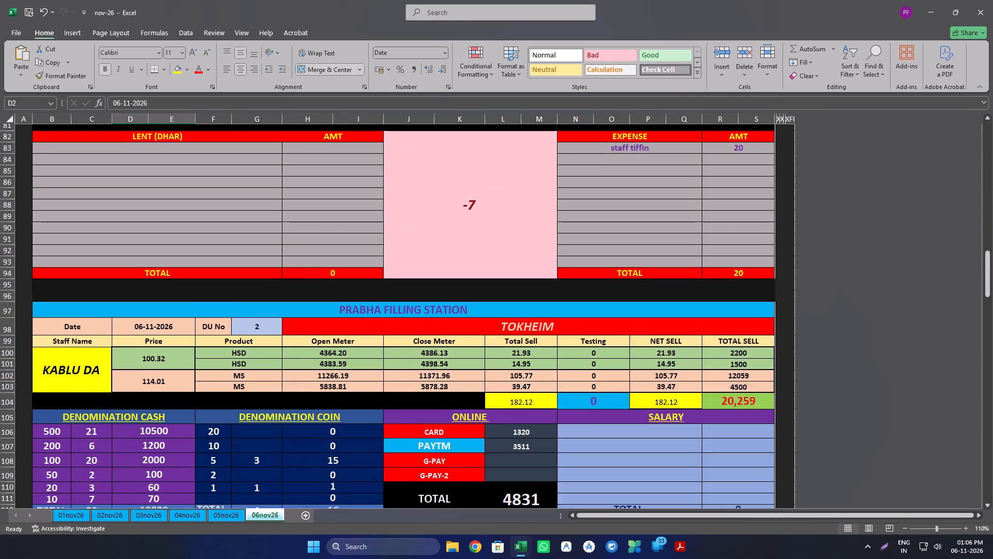
{"action": "scroll", "coordinate": [638, 248], "scroll_direction": "down", "scroll_amount": 9}
{"action": "scroll", "coordinate": [638, 248], "scroll_direction": "up", "scroll_amount": 5}
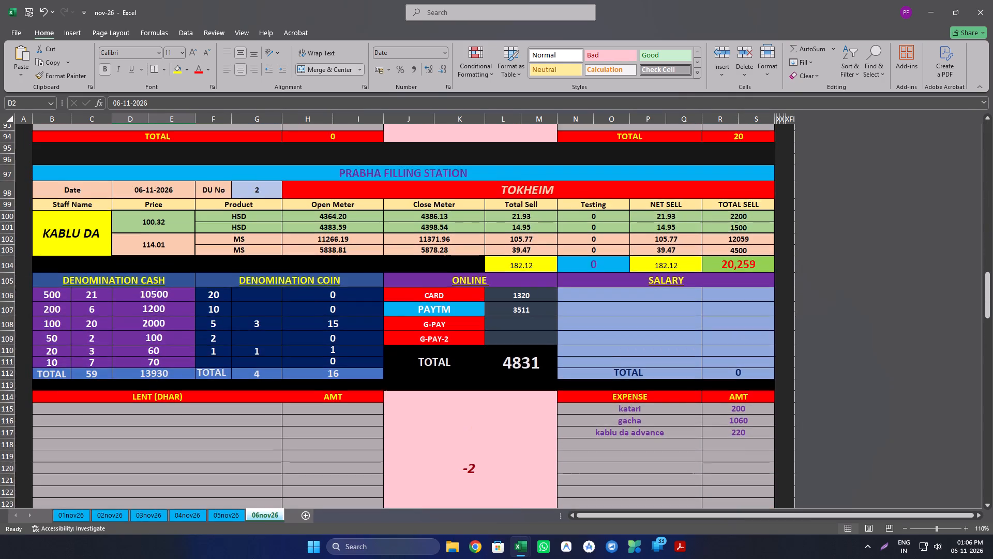
{"action": "scroll", "coordinate": [638, 248], "scroll_direction": "up", "scroll_amount": 11}
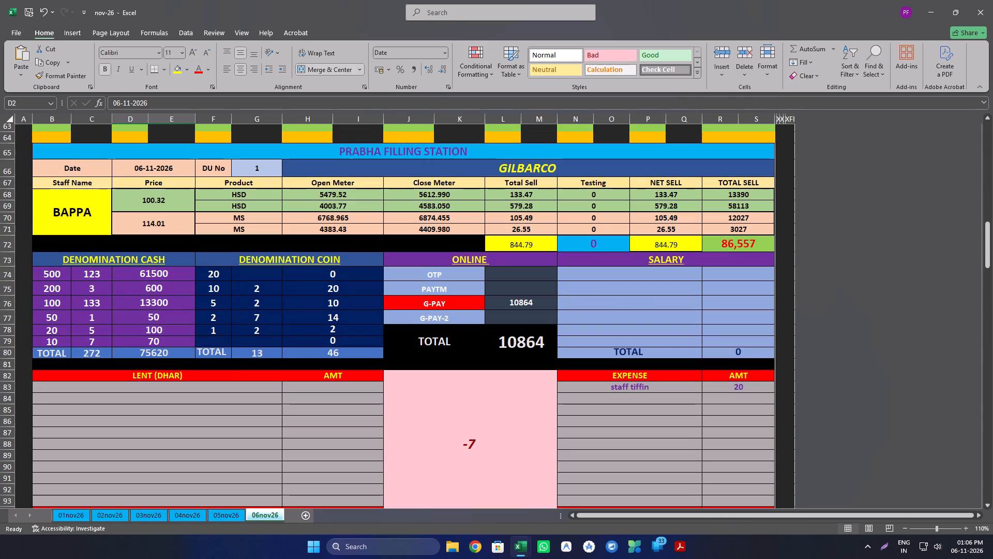
{"action": "left_click", "coordinate": [465, 188]}
{"action": "left_click_drag", "start_coordinate": [458, 199], "coordinate": [457, 227]}
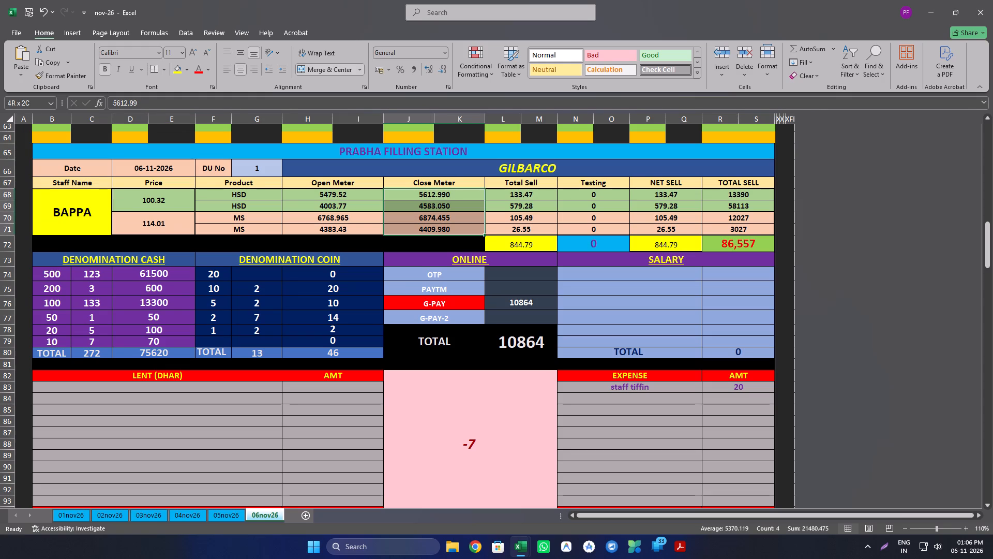
{"action": "left_click_drag", "start_coordinate": [457, 227], "coordinate": [457, 228]}
{"action": "key", "text": "ctrl+c"}
{"action": "scroll", "coordinate": [504, 222], "scroll_direction": "up", "scroll_amount": 5}
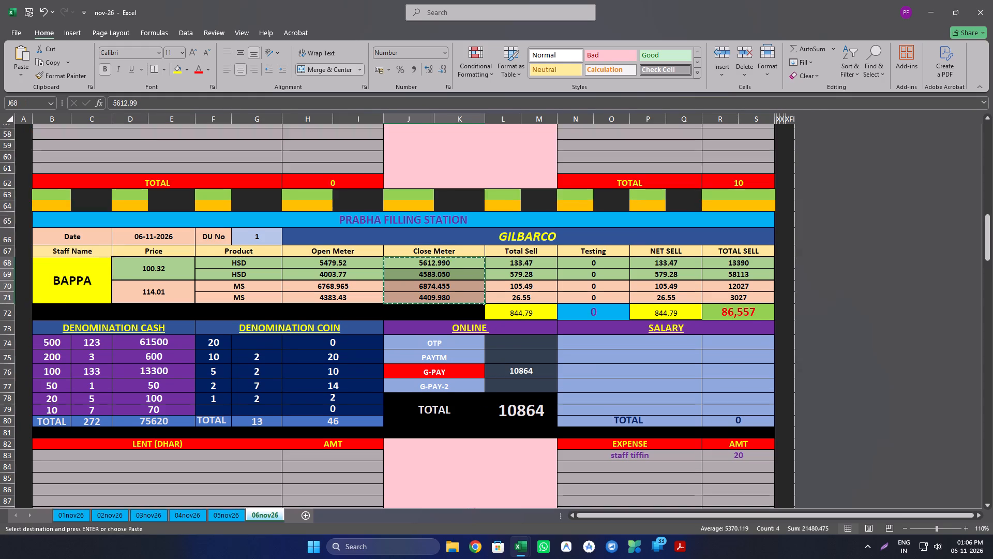
{"action": "scroll", "coordinate": [504, 222], "scroll_direction": "up", "scroll_amount": 20}
{"action": "scroll", "coordinate": [504, 222], "scroll_direction": "up", "scroll_amount": 9}
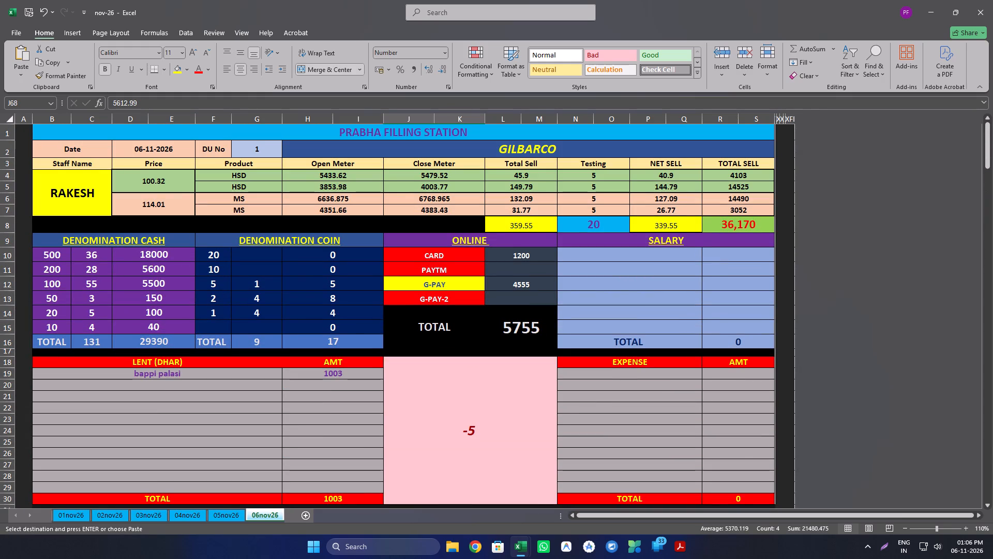
{"action": "scroll", "coordinate": [404, 172], "scroll_direction": "down", "scroll_amount": 18}
{"action": "scroll", "coordinate": [411, 172], "scroll_direction": "up", "scroll_amount": 3}
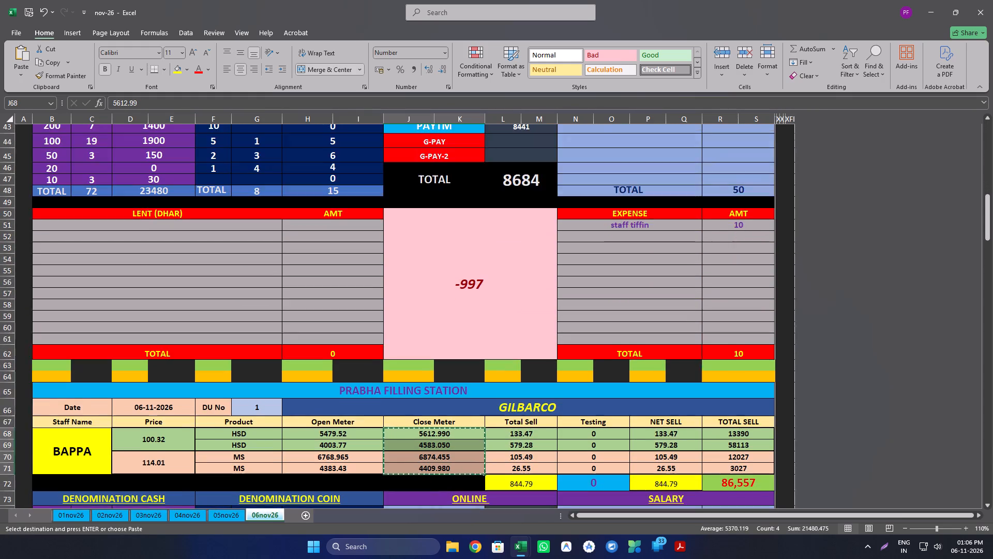
{"action": "scroll", "coordinate": [411, 172], "scroll_direction": "up", "scroll_amount": 20}
{"action": "scroll", "coordinate": [411, 172], "scroll_direction": "up", "scroll_amount": 1}
{"action": "left_click", "coordinate": [368, 175]}
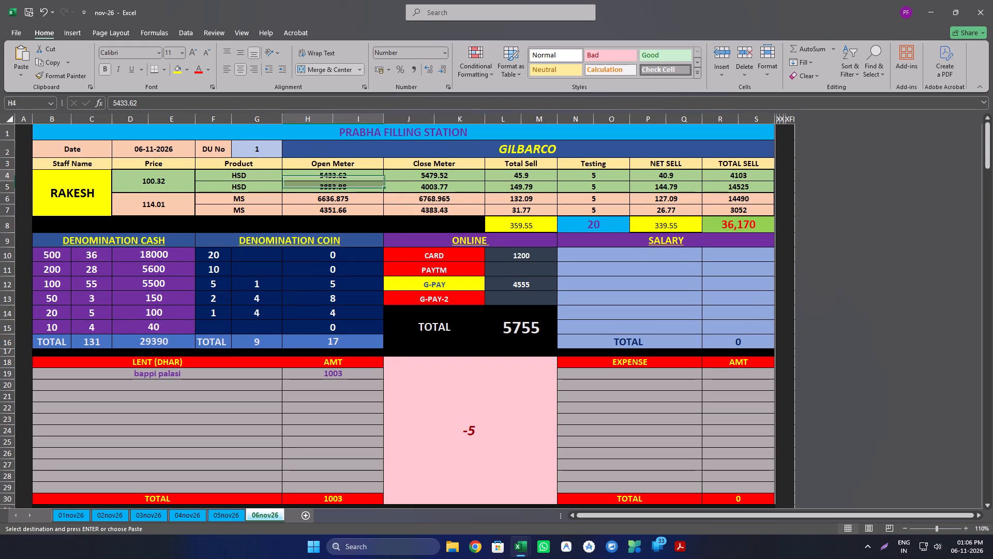
{"action": "key", "text": "ctrl+v"}
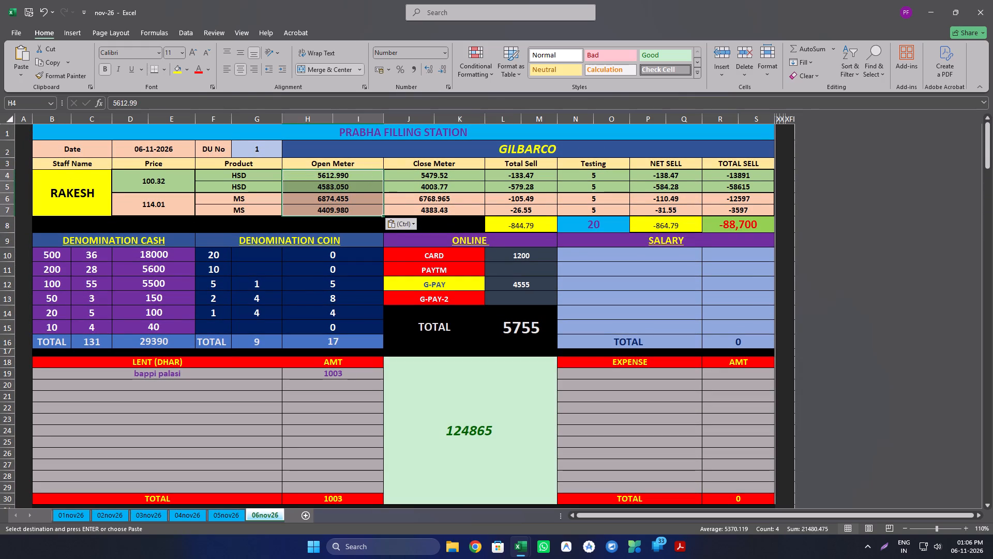
Clear the four Close Meter readings in Rakesh's Gilbarco section.
{"action": "left_click_drag", "start_coordinate": [431, 175], "coordinate": [433, 209]}
{"action": "left_click", "coordinate": [433, 209]}
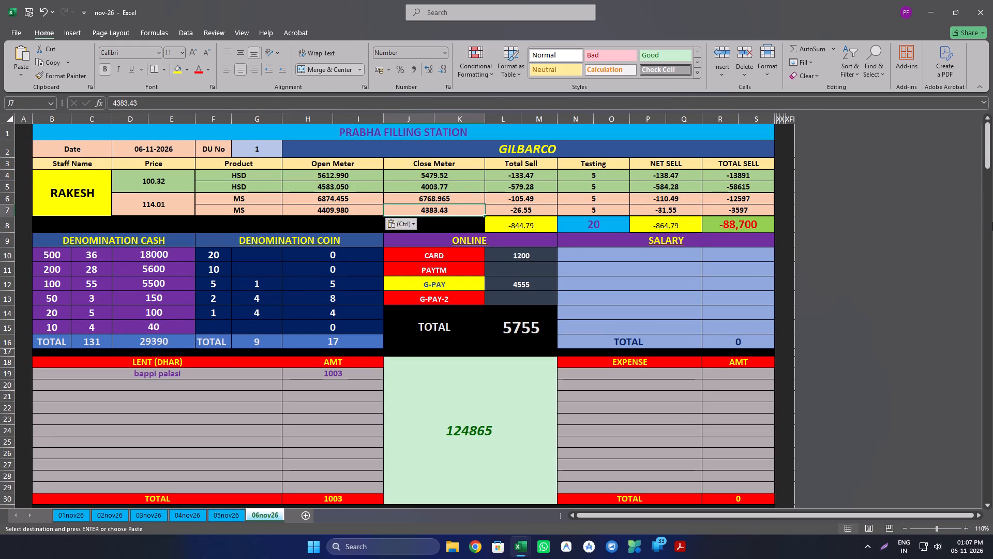
{"action": "key", "text": "Delete"}
{"action": "key", "text": "Up"}
{"action": "key", "text": "Delete"}
{"action": "key", "text": "Up"}
{"action": "key", "text": "Delete"}
{"action": "key", "text": "Up"}
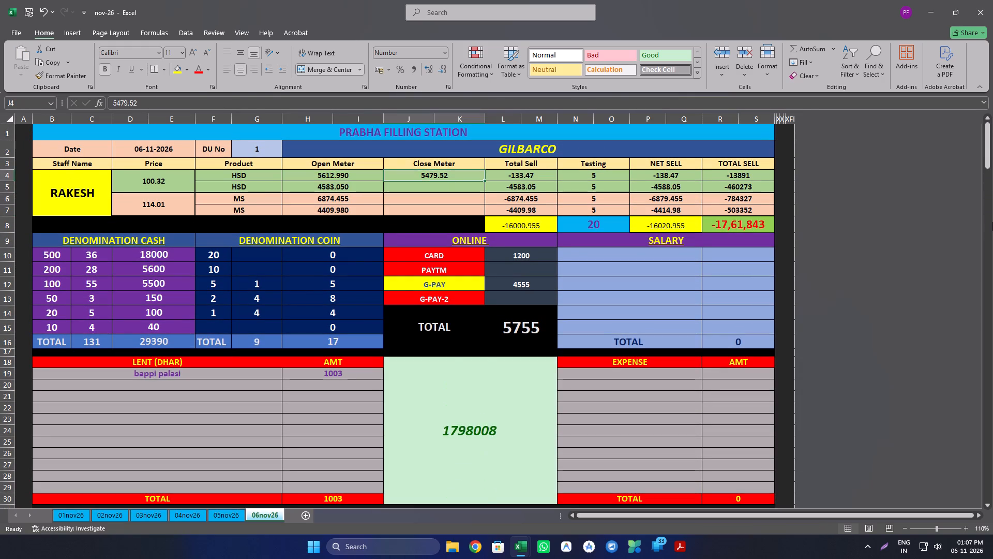
{"action": "key", "text": "Delete"}
Clear the CARD and G-PAY amounts in the ONLINE table of Rakesh's section.
{"action": "key", "text": "Up"}
{"action": "key", "text": "Down"}
{"action": "key", "text": "Down"}
{"action": "key", "text": "Down"}
{"action": "key", "text": "Down"}
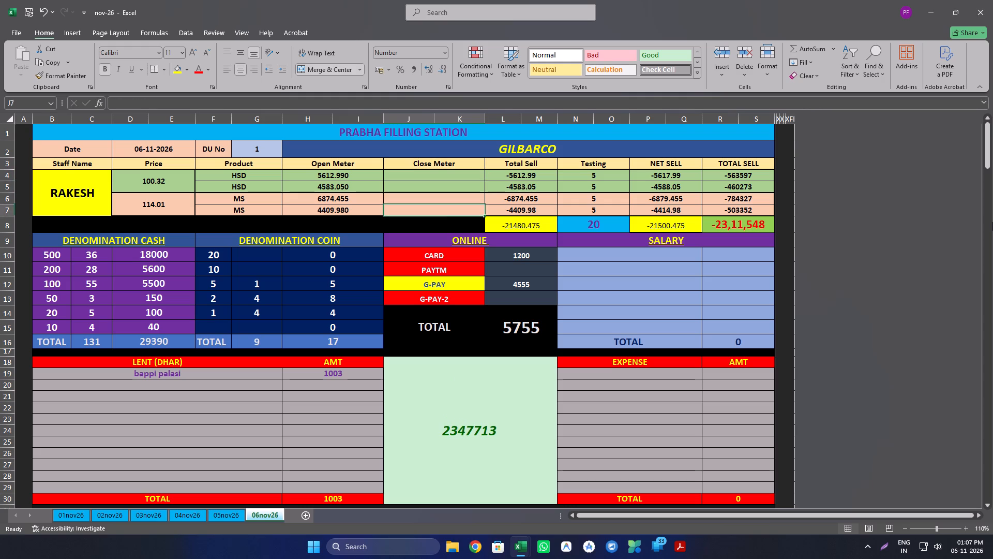
{"action": "key", "text": "Down"}
{"action": "key", "text": "Down"}
{"action": "key", "text": "Down"}
{"action": "key", "text": "Right"}
{"action": "key", "text": "Delete"}
{"action": "key", "text": "Up"}
{"action": "key", "text": "Down"}
{"action": "key", "text": "Down"}
{"action": "key", "text": "Down"}
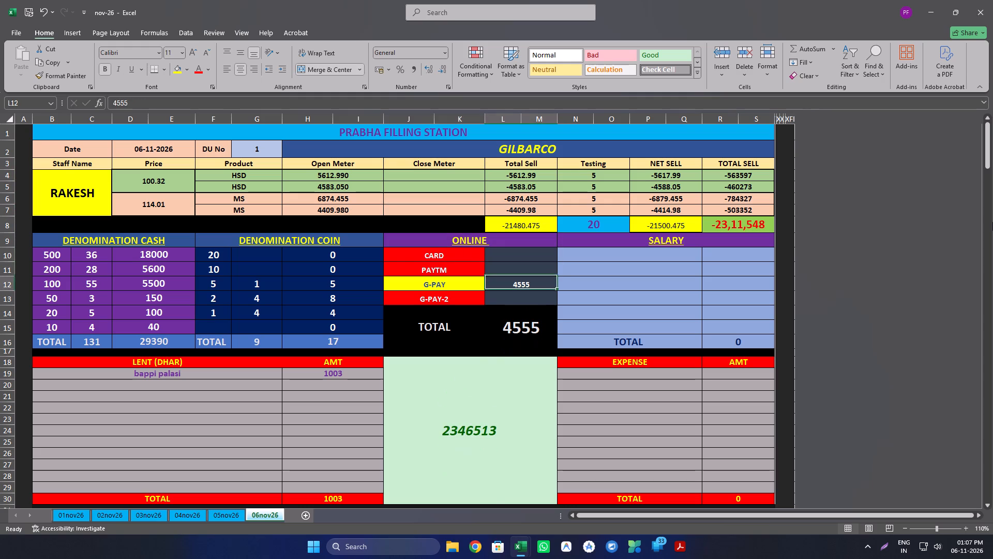
{"action": "key", "text": "Delete"}
Clear the 5, 2 and 1 coin counts in the DENOMINATION COIN table of Rakesh's section.
{"action": "key", "text": "Left"}
{"action": "key", "text": "Left"}
{"action": "key", "text": "Left"}
{"action": "key", "text": "ctrl+Down"}
{"action": "key", "text": "ctrl+Down"}
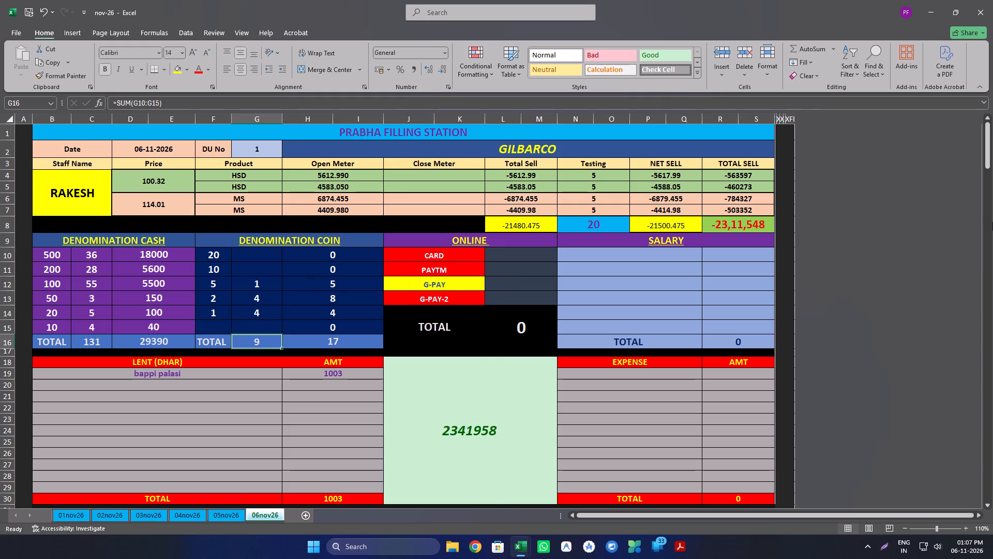
{"action": "key", "text": "Up"}
{"action": "key", "text": "Up"}
{"action": "key", "text": "shift+Up"}
{"action": "key", "text": "shift+Up"}
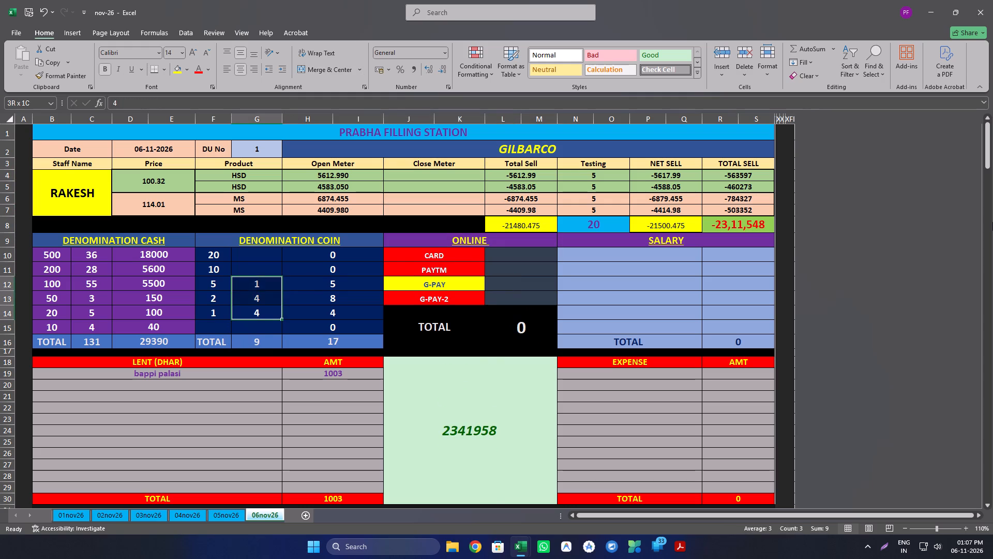
{"action": "key", "text": "Delete"}
Clear all note counts from 500 down to 10 in the DENOMINATION CASH table of Rakesh's section.
{"action": "key", "text": "Left"}
{"action": "key", "text": "Left"}
{"action": "key", "text": "Left"}
{"action": "key", "text": "Down"}
{"action": "key", "text": "shift+Up"}
{"action": "key", "text": "shift+Up"}
{"action": "key", "text": "shift+Up"}
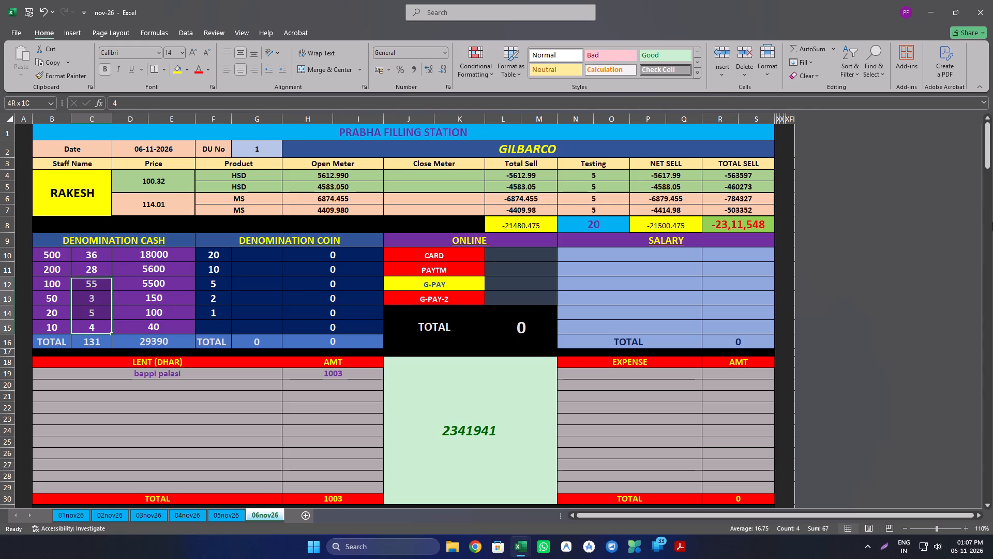
{"action": "key", "text": "shift+Up"}
{"action": "key", "text": "shift+Up"}
{"action": "key", "text": "Delete"}
Clear the first LENT (DHAR) entry and its amount in Rakesh's Gilbarco section.
{"action": "key", "text": "Right"}
{"action": "key", "text": "Right"}
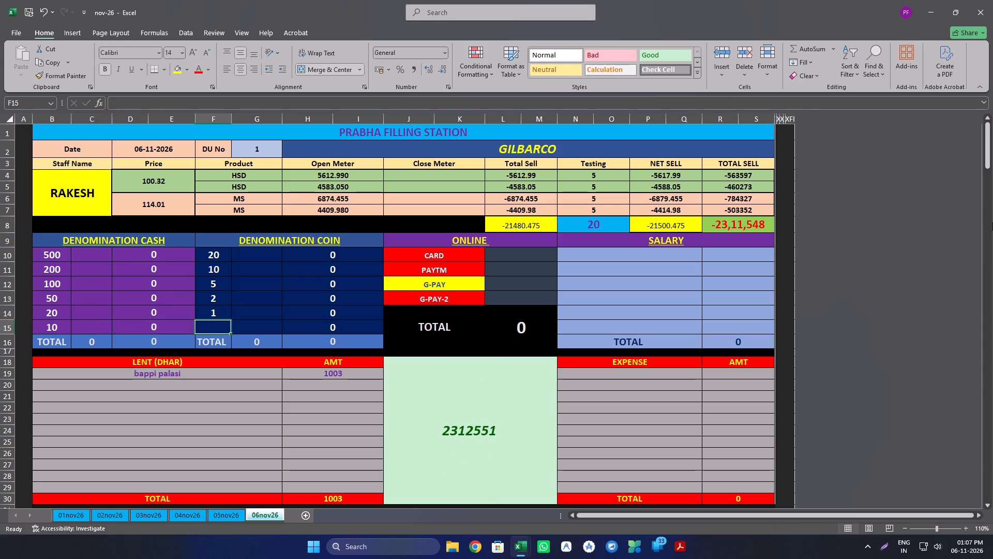
{"action": "key", "text": "Down"}
{"action": "key", "text": "Down"}
{"action": "key", "text": "Down"}
{"action": "key", "text": "Up"}
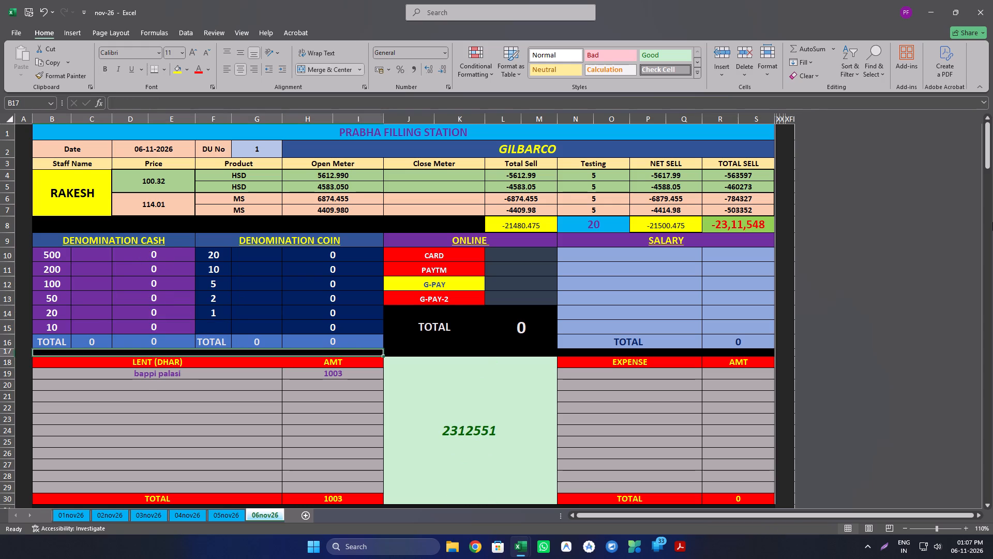
{"action": "key", "text": "Down"}
{"action": "key", "text": "Down"}
{"action": "key", "text": "Delete"}
{"action": "key", "text": "Right"}
{"action": "key", "text": "Delete"}
Clear the staff tiffin entry and its amount from the EXPENSE table in Sanjit's Tokheim section.
{"action": "key", "text": "Right"}
{"action": "key", "text": "Right"}
{"action": "key", "text": "Right"}
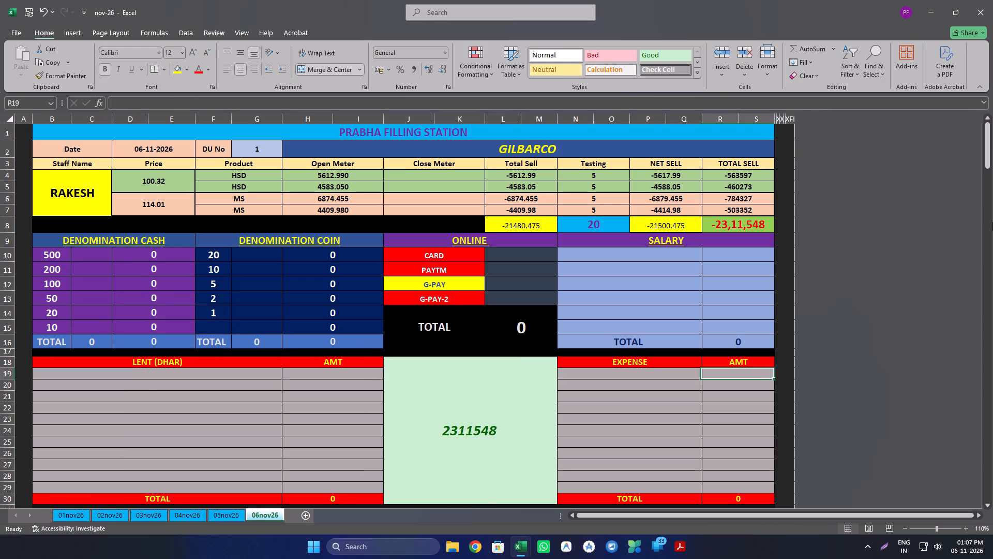
{"action": "key", "text": "Down"}
{"action": "key", "text": "Down"}
{"action": "key", "text": "Down"}
{"action": "key", "text": "Down"}
{"action": "key", "text": "Down"}
{"action": "key", "text": "Down"}
{"action": "key", "text": "Down"}
{"action": "key", "text": "Down"}
{"action": "key", "text": "Down"}
{"action": "key", "text": "Down"}
{"action": "key", "text": "Down"}
{"action": "key", "text": "Down"}
{"action": "key", "text": "Down"}
{"action": "key", "text": "Down"}
{"action": "key", "text": "Down"}
{"action": "key", "text": "Down"}
{"action": "key", "text": "Down"}
{"action": "key", "text": "Down"}
{"action": "key", "text": "Down"}
{"action": "key", "text": "Down"}
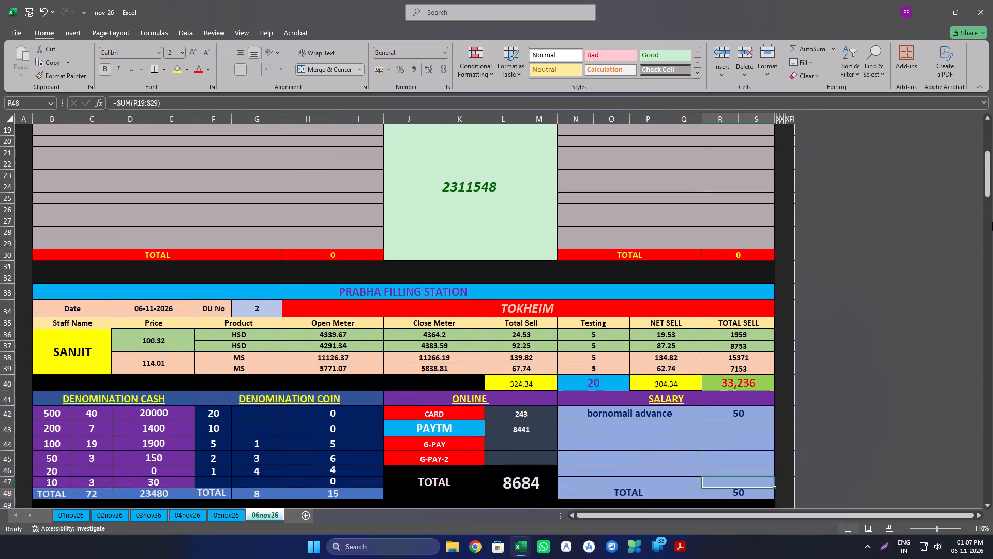
{"action": "key", "text": "Down"}
{"action": "key", "text": "Down"}
{"action": "key", "text": "Down"}
{"action": "key", "text": "Down"}
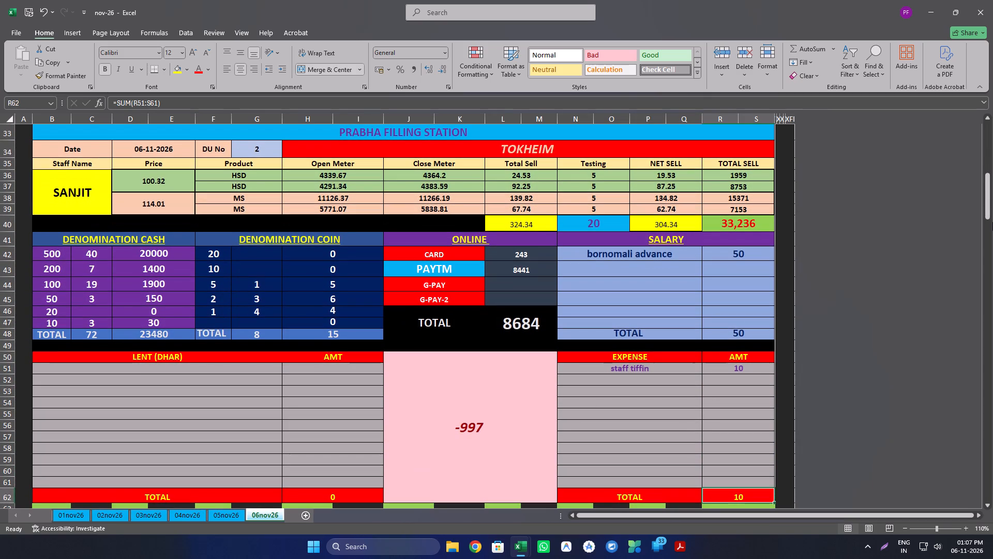
{"action": "key", "text": "Up"}
{"action": "key", "text": "Up"}
{"action": "key", "text": "Up"}
{"action": "key", "text": "Up"}
{"action": "key", "text": "Up"}
{"action": "key", "text": "Up"}
{"action": "key", "text": "Up"}
{"action": "key", "text": "Up"}
{"action": "key", "text": "Up"}
{"action": "key", "text": "Up"}
{"action": "key", "text": "Up"}
{"action": "key", "text": "Delete"}
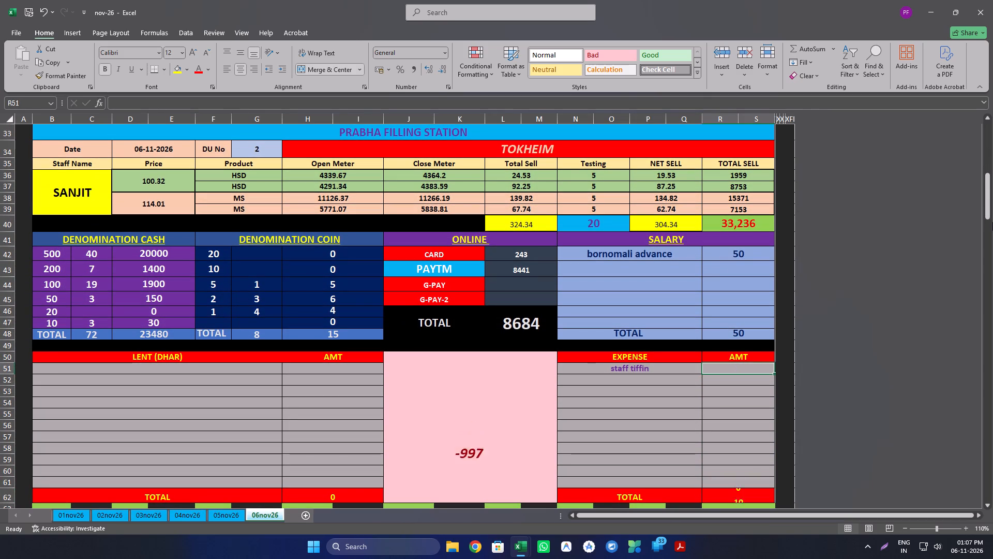
{"action": "key", "text": "Left"}
{"action": "key", "text": "Delete"}
Clear the advance entry and its amount from the SALARY table in Sanjit's section.
{"action": "key", "text": "Up"}
{"action": "key", "text": "Up"}
{"action": "key", "text": "Up"}
{"action": "key", "text": "Up"}
{"action": "key", "text": "Up"}
{"action": "key", "text": "Up"}
{"action": "key", "text": "Up"}
{"action": "key", "text": "Up"}
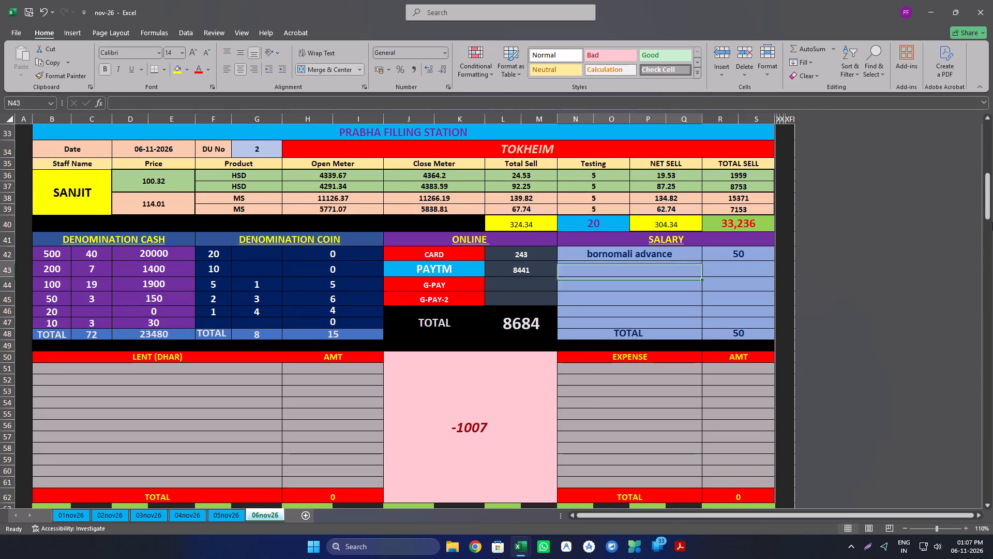
{"action": "key", "text": "Up"}
{"action": "key", "text": "Delete"}
{"action": "key", "text": "Right"}
{"action": "key", "text": "Delete"}
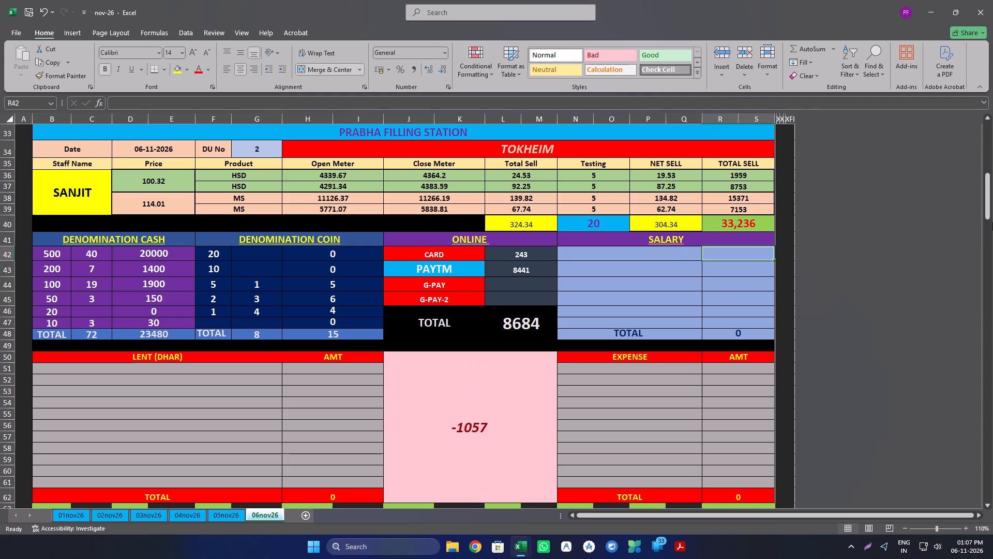
Clear the CARD and PAYTM amounts in the ONLINE table of Sanjit's section.
{"action": "key", "text": "Left"}
{"action": "key", "text": "Left"}
{"action": "key", "text": "Delete"}
{"action": "key", "text": "Down"}
{"action": "key", "text": "Delete"}
Clear the 5, 2 and 1 coin counts in the DENOMINATION COIN table of Sanjit's section.
{"action": "key", "text": "Left"}
{"action": "key", "text": "Left"}
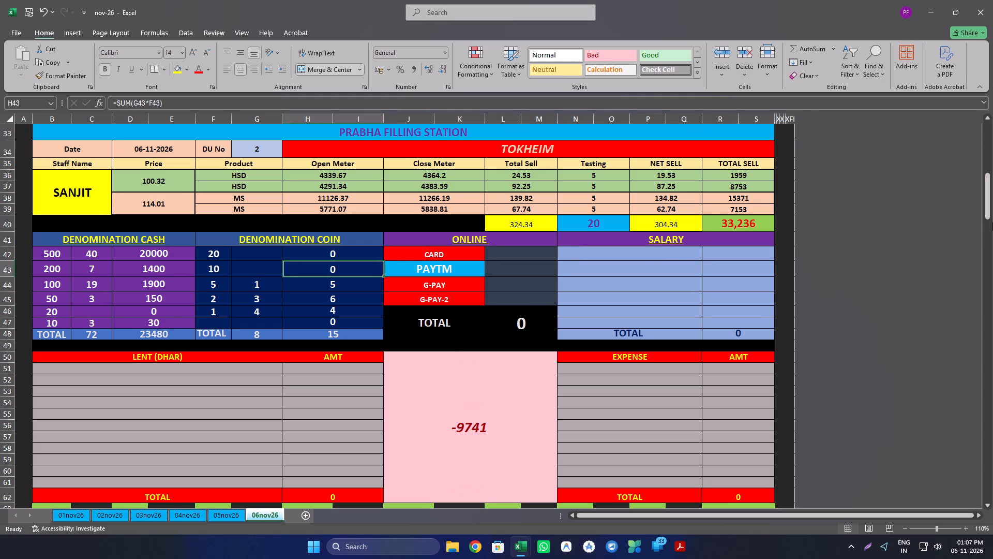
{"action": "key", "text": "Left"}
{"action": "key", "text": "shift+Down"}
{"action": "key", "text": "shift+Down"}
{"action": "key", "text": "shift+Down"}
{"action": "key", "text": "Delete"}
Clear all note counts from 500 down to 10 in the DENOMINATION CASH table of Sanjit's section.
{"action": "key", "text": "Left"}
{"action": "key", "text": "Left"}
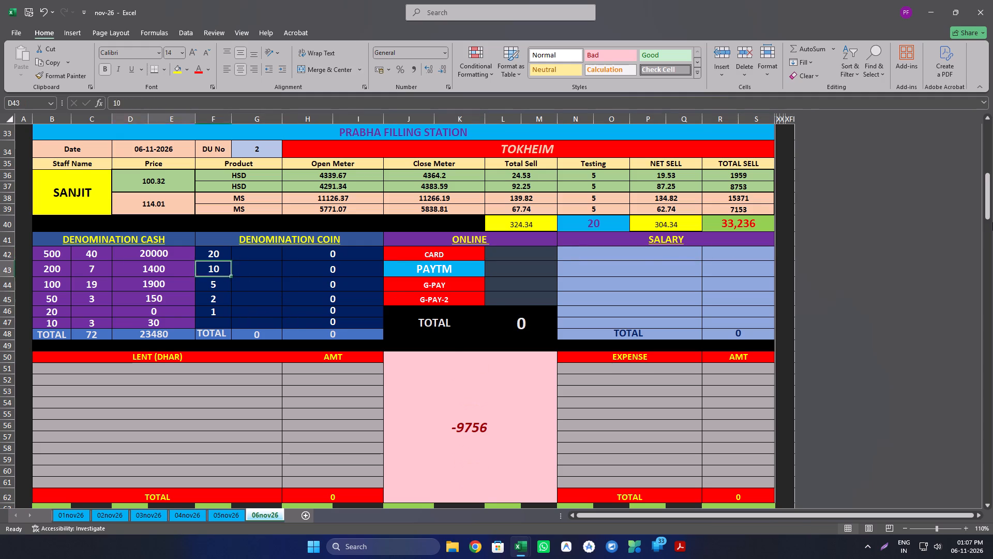
{"action": "key", "text": "Left"}
{"action": "key", "text": "Up"}
{"action": "key", "text": "shift+Down"}
{"action": "key", "text": "shift+Down"}
{"action": "key", "text": "shift+Down"}
{"action": "key", "text": "shift+Down"}
{"action": "key", "text": "shift+Down"}
{"action": "key", "text": "Delete"}
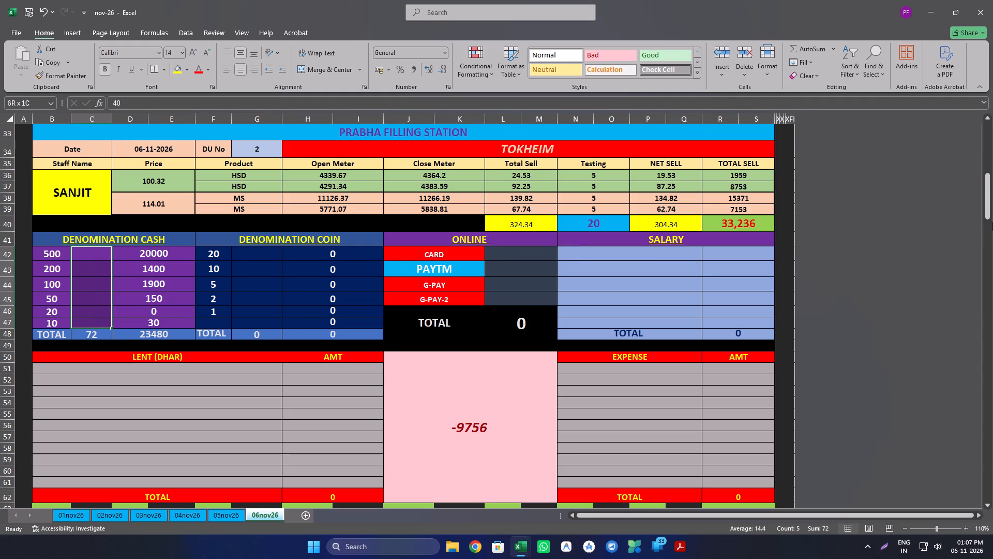
Copy the four Close Meter readings from Kablu Da's Tokheim section into the Open Meter cells of Sanjit's Tokheim section.
{"action": "key", "text": "Right"}
{"action": "key", "text": "Right"}
{"action": "key", "text": "Right"}
{"action": "key", "text": "Right"}
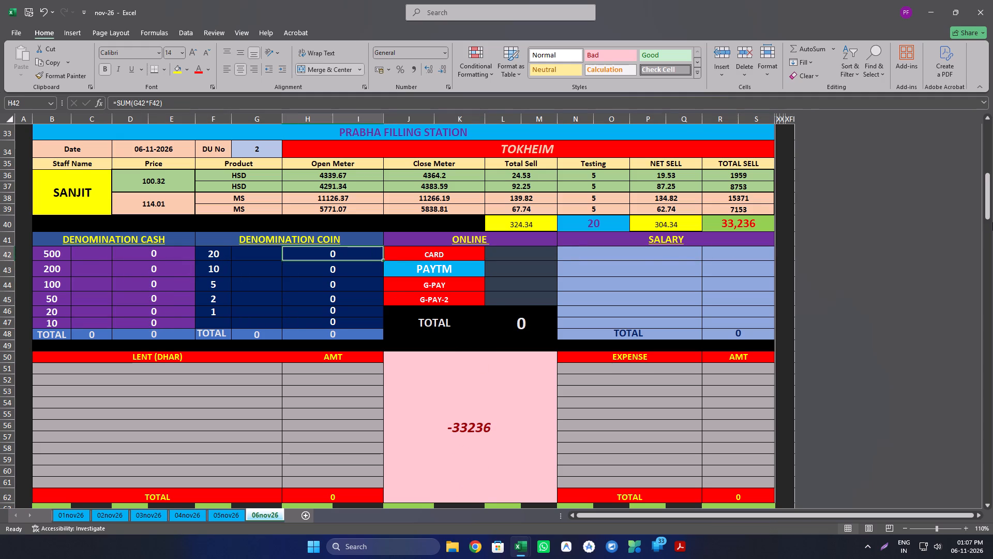
{"action": "scroll", "coordinate": [853, 446], "scroll_direction": "down", "scroll_amount": 3}
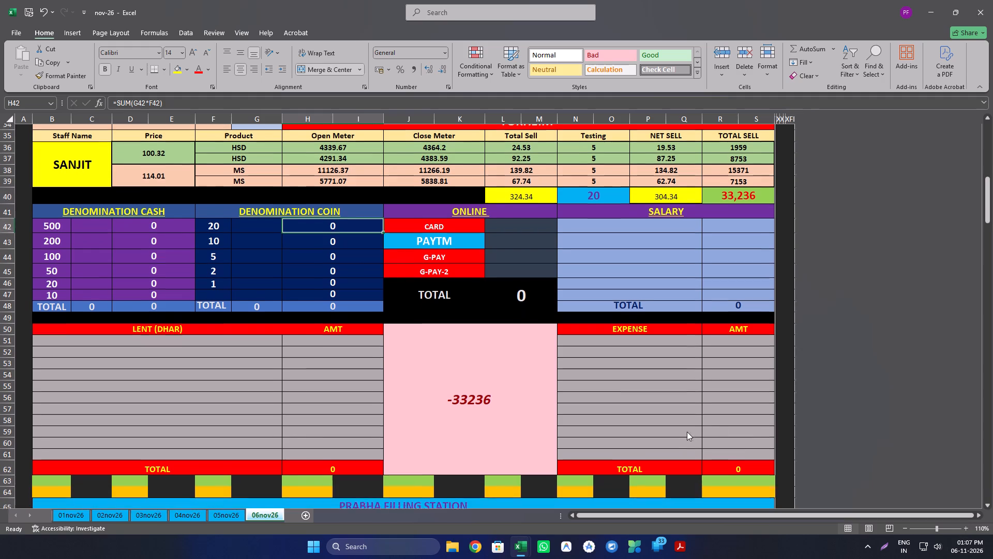
{"action": "scroll", "coordinate": [687, 432], "scroll_direction": "down", "scroll_amount": 14}
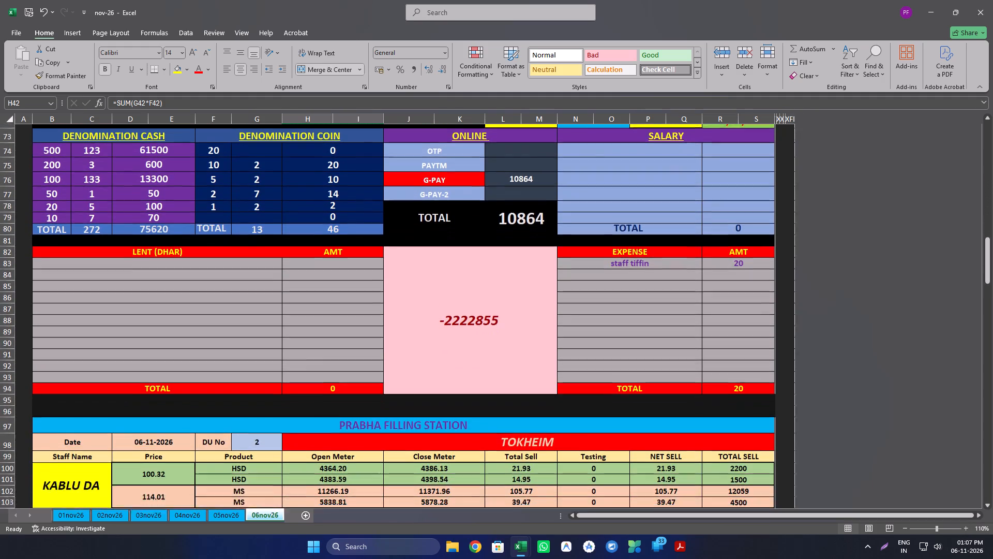
{"action": "scroll", "coordinate": [686, 432], "scroll_direction": "down", "scroll_amount": 9}
{"action": "scroll", "coordinate": [685, 432], "scroll_direction": "up", "scroll_amount": 3}
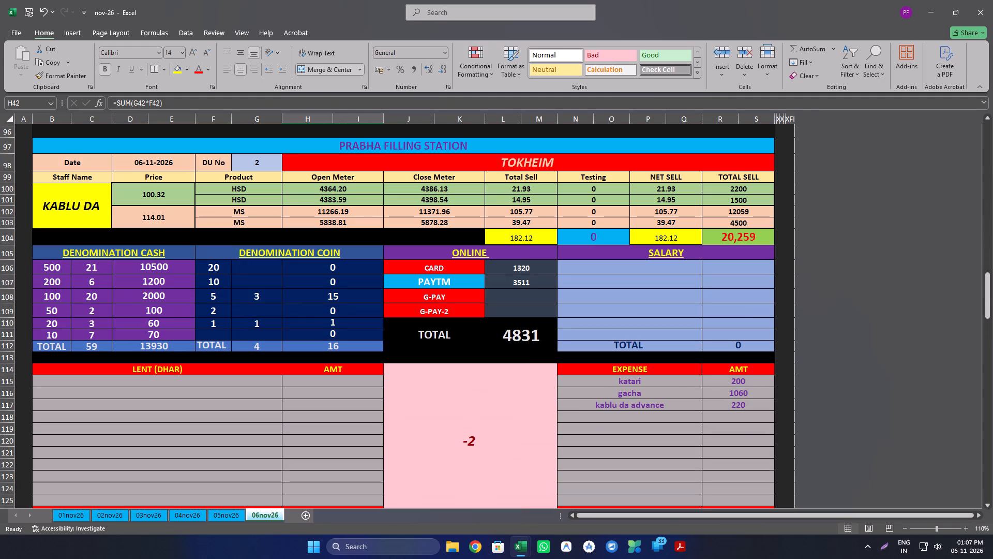
{"action": "left_click", "coordinate": [429, 190]}
{"action": "left_click_drag", "start_coordinate": [429, 190], "coordinate": [429, 219]}
{"action": "left_click", "coordinate": [429, 219]}
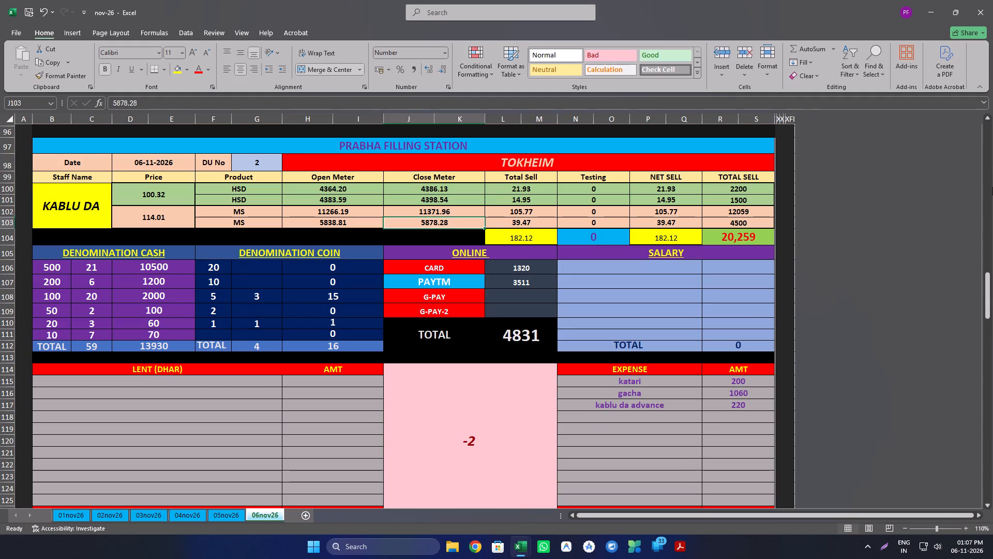
{"action": "key", "text": "Up"}
{"action": "key", "text": "Up"}
{"action": "key", "text": "shift+Down"}
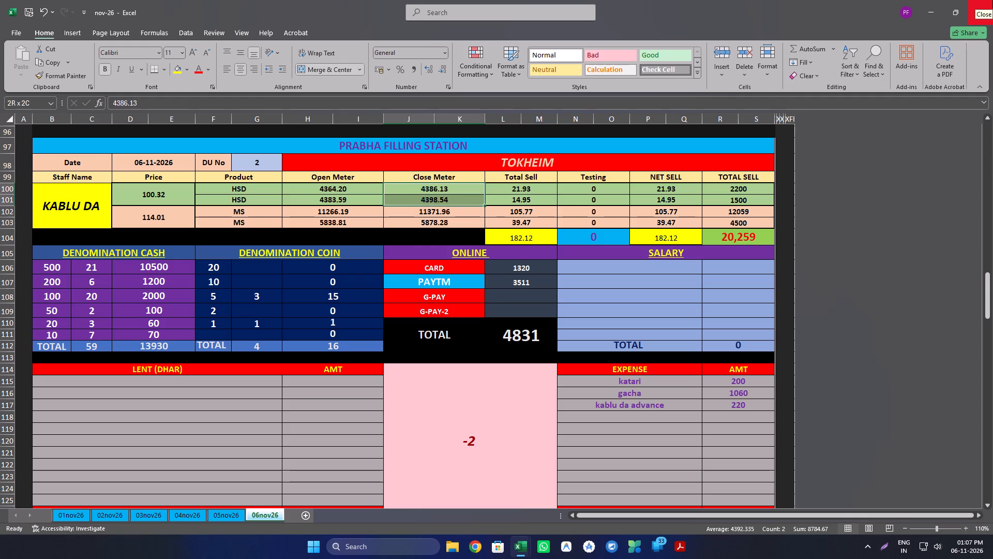
{"action": "key", "text": "shift+Down"}
{"action": "key", "text": "shift+Down"}
{"action": "key", "text": "ctrl+c"}
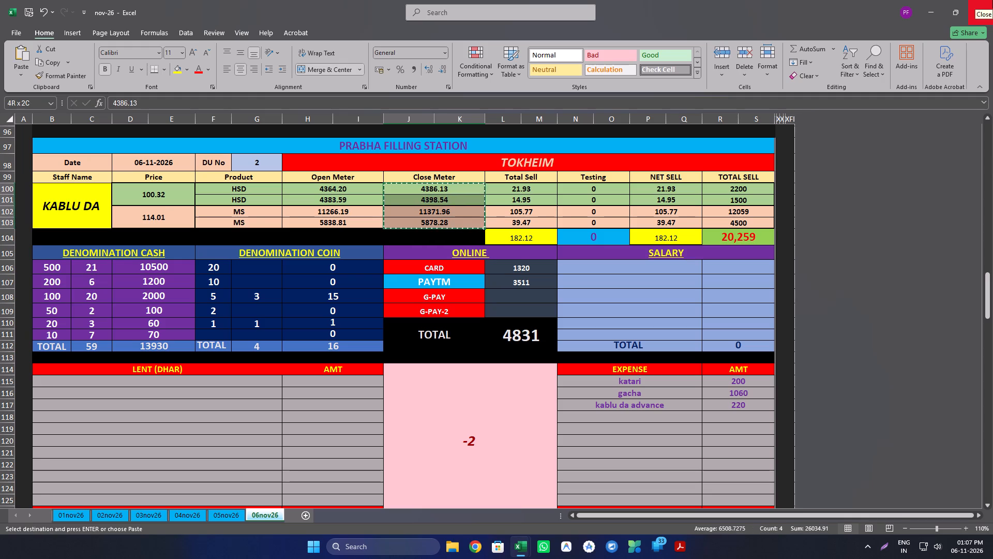
{"action": "scroll", "coordinate": [157, 477], "scroll_direction": "up", "scroll_amount": 7}
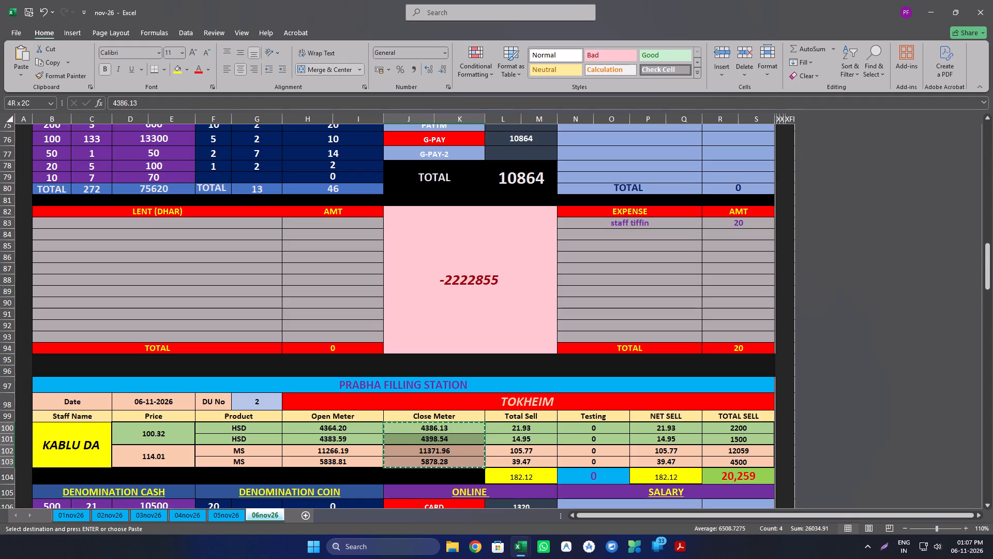
{"action": "scroll", "coordinate": [157, 477], "scroll_direction": "up", "scroll_amount": 11}
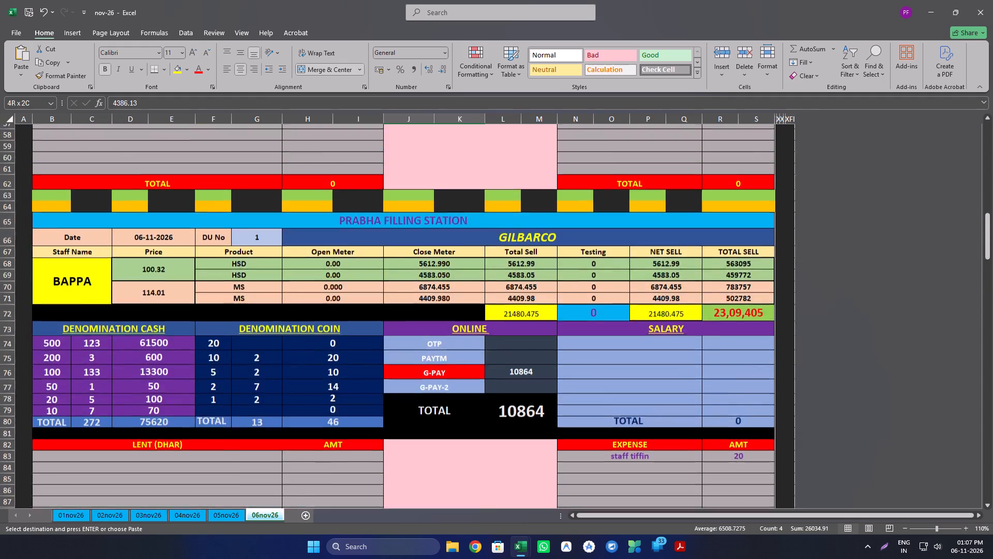
{"action": "scroll", "coordinate": [157, 477], "scroll_direction": "up", "scroll_amount": 20}
{"action": "scroll", "coordinate": [157, 477], "scroll_direction": "up", "scroll_amount": 6}
{"action": "scroll", "coordinate": [137, 473], "scroll_direction": "down", "scroll_amount": 3}
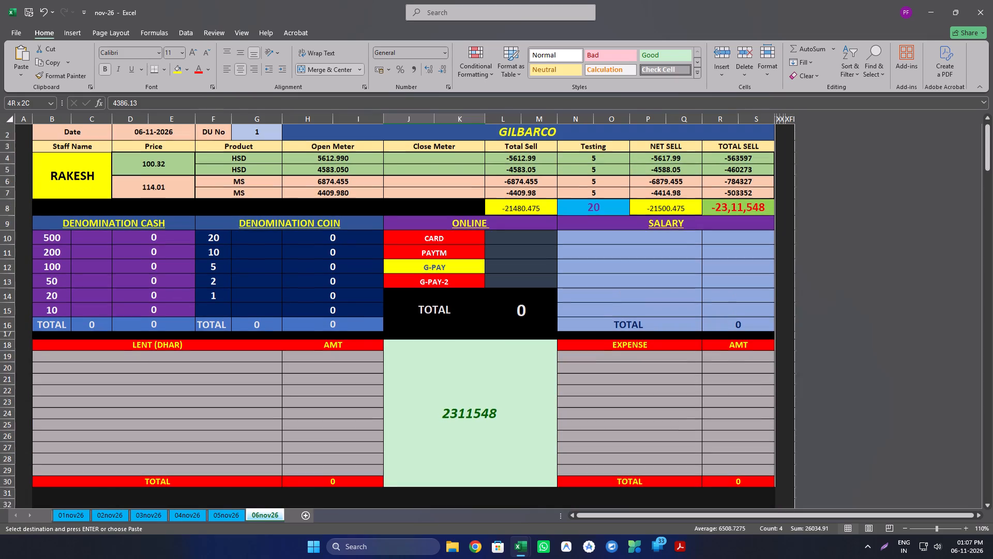
{"action": "scroll", "coordinate": [137, 473], "scroll_direction": "down", "scroll_amount": 8}
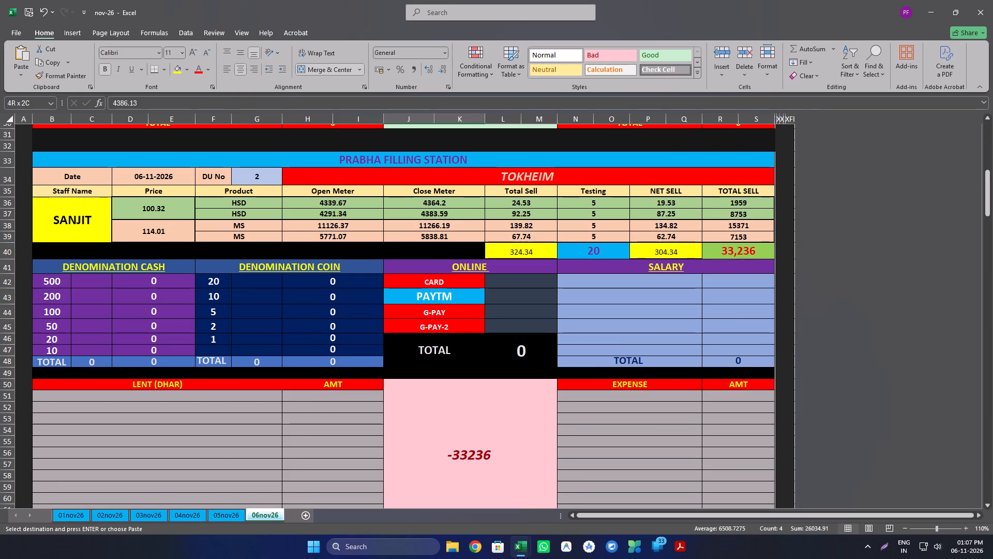
{"action": "left_click", "coordinate": [317, 206]}
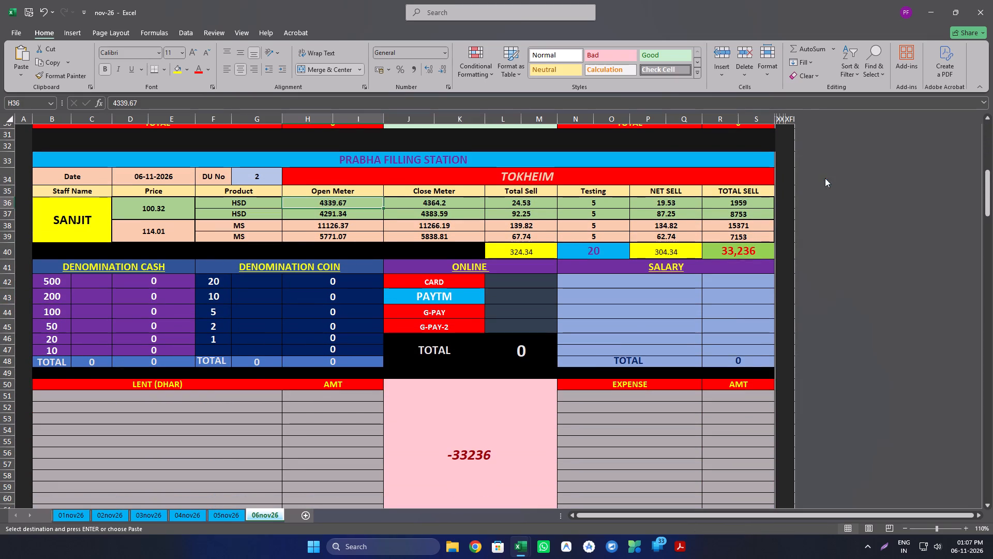
{"action": "key", "text": "ctrl+v"}
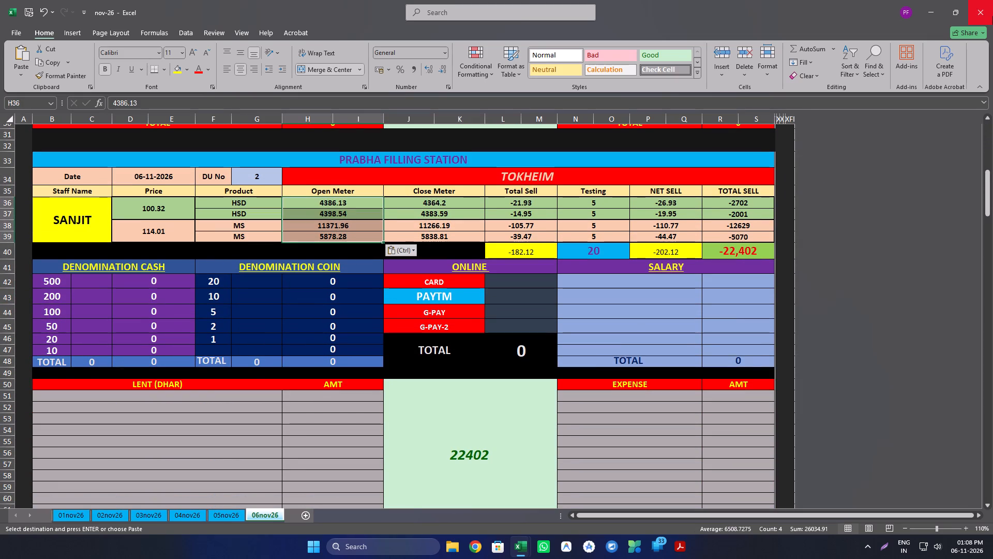
Clear the four Close Meter readings in Sanjit's Tokheim section.
{"action": "key", "text": "Right"}
{"action": "key", "text": "shift+Down"}
{"action": "key", "text": "shift+Down"}
{"action": "key", "text": "shift+Down"}
{"action": "key", "text": "Delete"}
Clear the four Close Meter readings in Bappa's Gilbarco section.
{"action": "key", "text": "Down"}
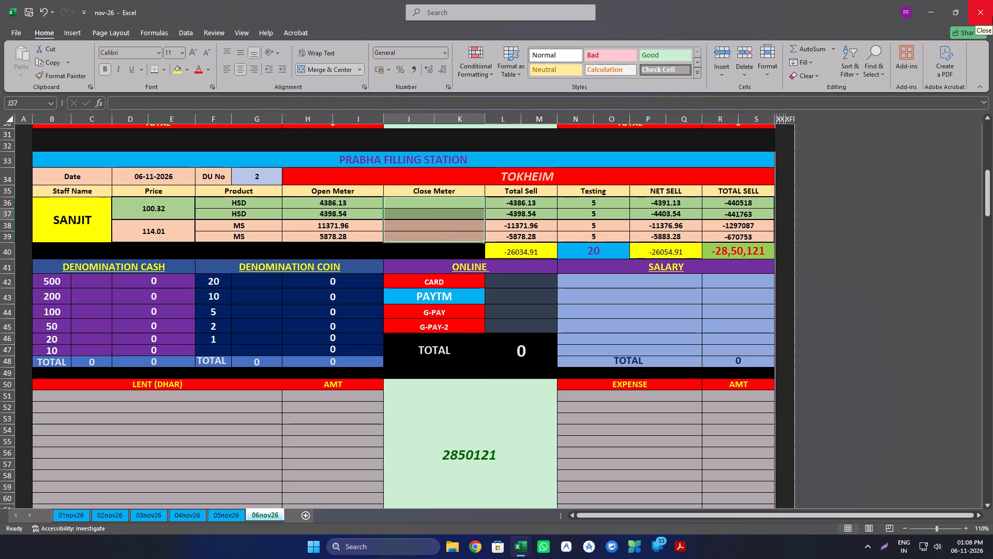
{"action": "key", "text": "Down"}
{"action": "key", "text": "Down"}
{"action": "key", "text": "Down"}
{"action": "key", "text": "Down"}
{"action": "key", "text": "Down"}
{"action": "key", "text": "Down"}
{"action": "key", "text": "Down"}
{"action": "key", "text": "Down"}
{"action": "key", "text": "Down"}
{"action": "key", "text": "Down"}
{"action": "key", "text": "Down"}
{"action": "key", "text": "Down"}
{"action": "key", "text": "Down"}
{"action": "key", "text": "Down"}
{"action": "key", "text": "Down"}
{"action": "key", "text": "Down"}
{"action": "key", "text": "Down"}
{"action": "key", "text": "Down"}
{"action": "key", "text": "Down"}
{"action": "key", "text": "Down"}
{"action": "key", "text": "Down"}
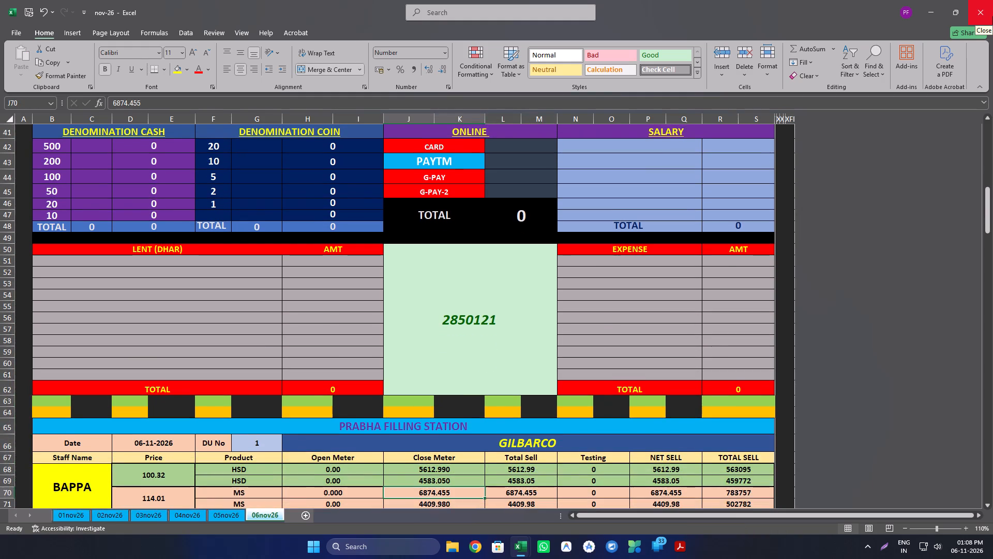
{"action": "key", "text": "Down"}
{"action": "key", "text": "Down"}
{"action": "key", "text": "Down"}
{"action": "key", "text": "Down"}
{"action": "key", "text": "Down"}
{"action": "key", "text": "Down"}
{"action": "key", "text": "Down"}
{"action": "key", "text": "Down"}
{"action": "key", "text": "Down"}
{"action": "key", "text": "Down"}
{"action": "key", "text": "Down"}
{"action": "key", "text": "Down"}
{"action": "key", "text": "Down"}
{"action": "key", "text": "Down"}
{"action": "key", "text": "Down"}
{"action": "key", "text": "Down"}
{"action": "key", "text": "Down"}
{"action": "key", "text": "Down"}
{"action": "key", "text": "Down"}
{"action": "key", "text": "Down"}
{"action": "key", "text": "Up"}
{"action": "key", "text": "Up"}
{"action": "key", "text": "Up"}
{"action": "key", "text": "Up"}
{"action": "key", "text": "Up"}
{"action": "key", "text": "Up"}
{"action": "key", "text": "Up"}
{"action": "key", "text": "Up"}
{"action": "key", "text": "Up"}
{"action": "key", "text": "Up"}
{"action": "key", "text": "Up"}
{"action": "key", "text": "Up"}
{"action": "key", "text": "Up"}
{"action": "key", "text": "Up"}
{"action": "key", "text": "Up"}
{"action": "key", "text": "Up"}
{"action": "key", "text": "Up"}
{"action": "key", "text": "Up"}
{"action": "key", "text": "Up"}
{"action": "key", "text": "Up"}
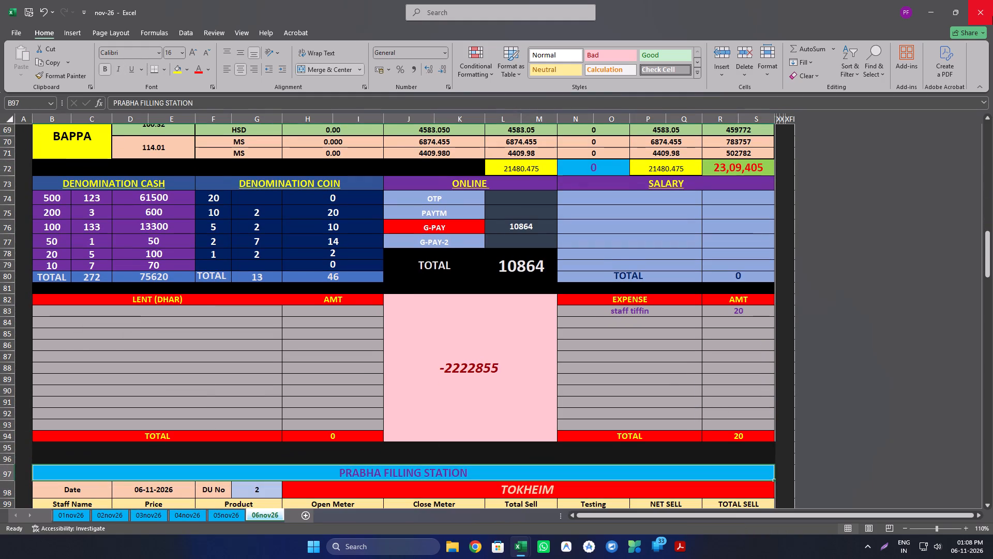
{"action": "key", "text": "Up"}
{"action": "key", "text": "Down"}
{"action": "key", "text": "Down"}
{"action": "key", "text": "shift+Down"}
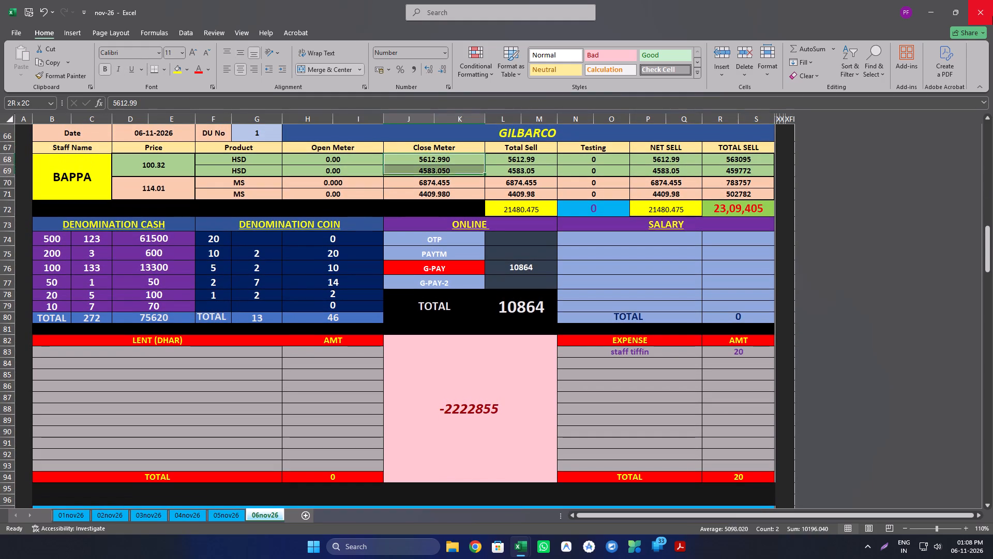
{"action": "key", "text": "shift+Down"}
{"action": "key", "text": "shift+Down"}
{"action": "key", "text": "Delete"}
Clear the G-PAY amount in the ONLINE table of Bappa's section.
{"action": "key", "text": "Down"}
{"action": "key", "text": "Down"}
{"action": "key", "text": "Down"}
{"action": "key", "text": "Down"}
{"action": "key", "text": "Down"}
{"action": "key", "text": "Down"}
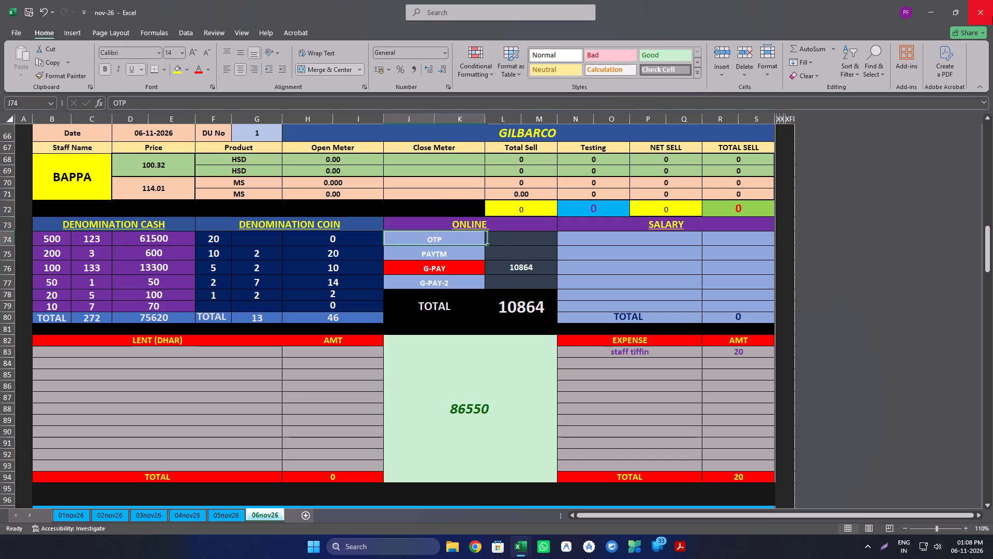
{"action": "key", "text": "Down"}
{"action": "key", "text": "Down"}
{"action": "key", "text": "Right"}
{"action": "key", "text": "Delete"}
Clear the 10, 5, 2 and 1 coin counts in the DENOMINATION COIN table of Bappa's section.
{"action": "key", "text": "Left"}
{"action": "key", "text": "Left"}
{"action": "key", "text": "Left"}
{"action": "key", "text": "Up"}
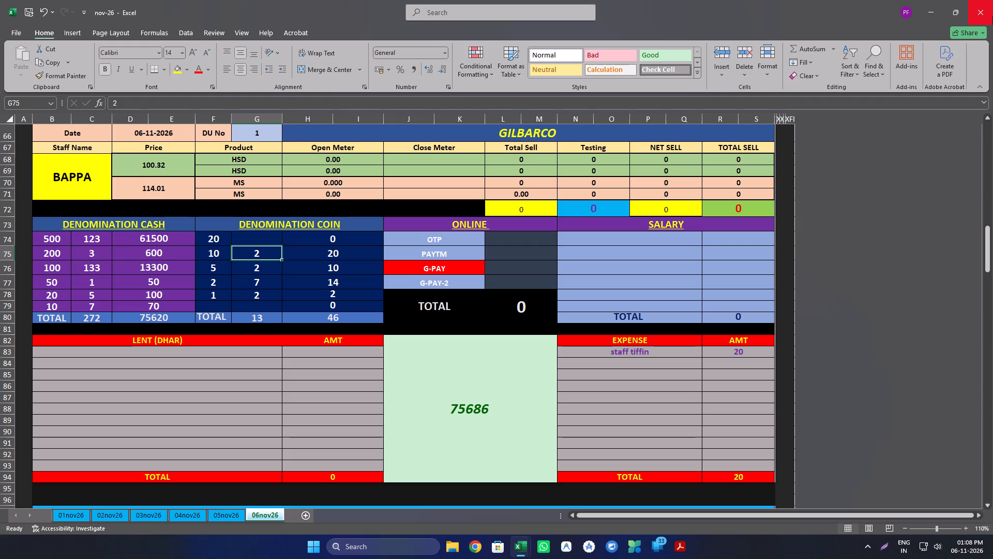
{"action": "key", "text": "shift+Down"}
{"action": "key", "text": "shift+Down"}
{"action": "key", "text": "shift+Down"}
{"action": "key", "text": "Delete"}
Clear all note counts from 500 down to 10 in the DENOMINATION CASH table of Bappa's section.
{"action": "key", "text": "Left"}
{"action": "key", "text": "Left"}
{"action": "key", "text": "Left"}
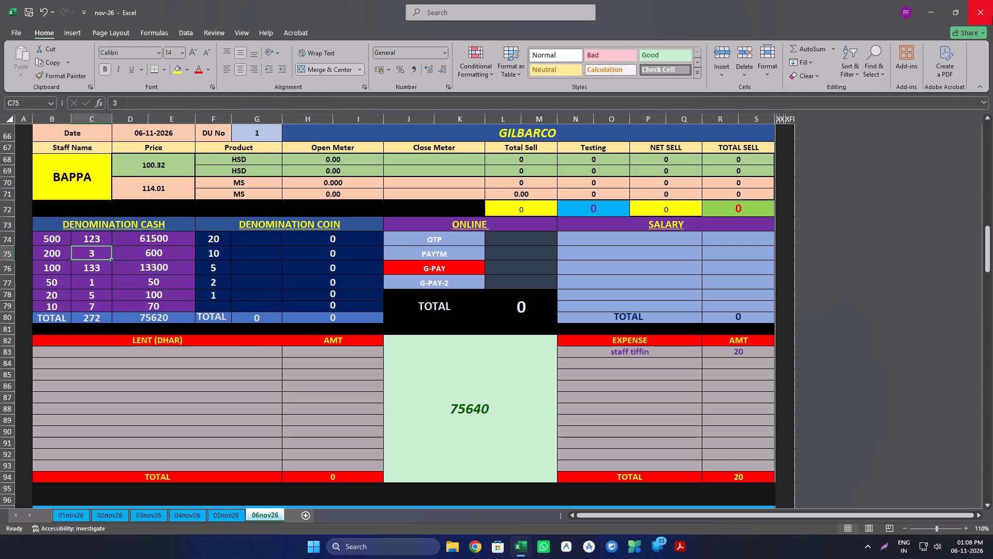
{"action": "key", "text": "Up"}
{"action": "key", "text": "shift+Down"}
{"action": "key", "text": "shift+Down"}
{"action": "key", "text": "shift+Down"}
{"action": "key", "text": "shift+Down"}
{"action": "key", "text": "shift+Down"}
{"action": "key", "text": "Delete"}
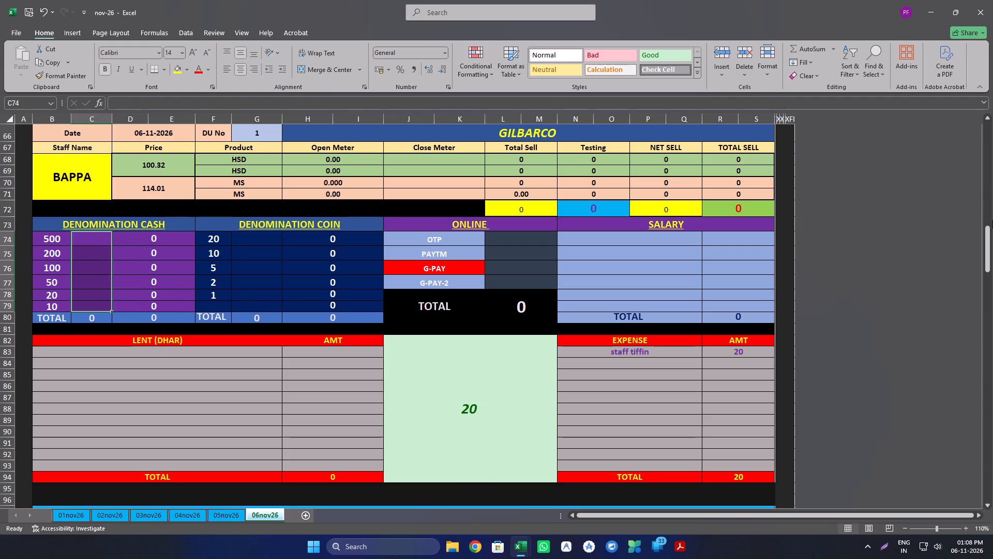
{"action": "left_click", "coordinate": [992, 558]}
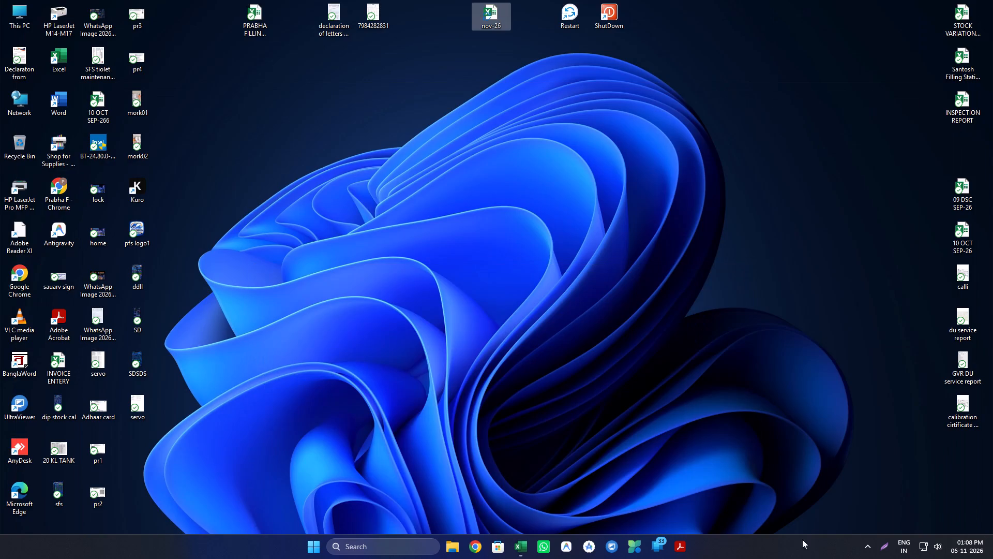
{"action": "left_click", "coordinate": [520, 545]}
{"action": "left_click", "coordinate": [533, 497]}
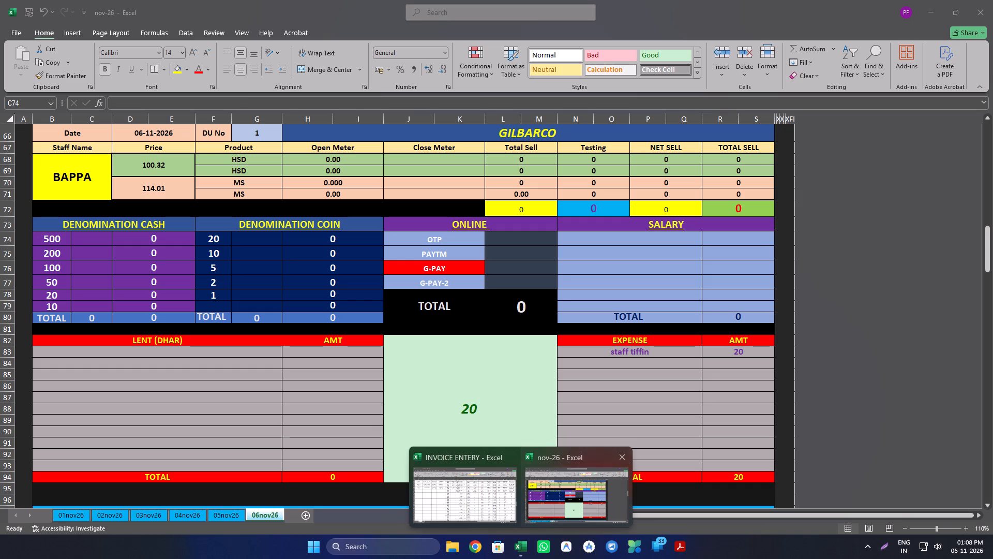
Clear the staff tiffin entry and its amount from the EXPENSE table of Bappa's section.
{"action": "left_click", "coordinate": [637, 354]}
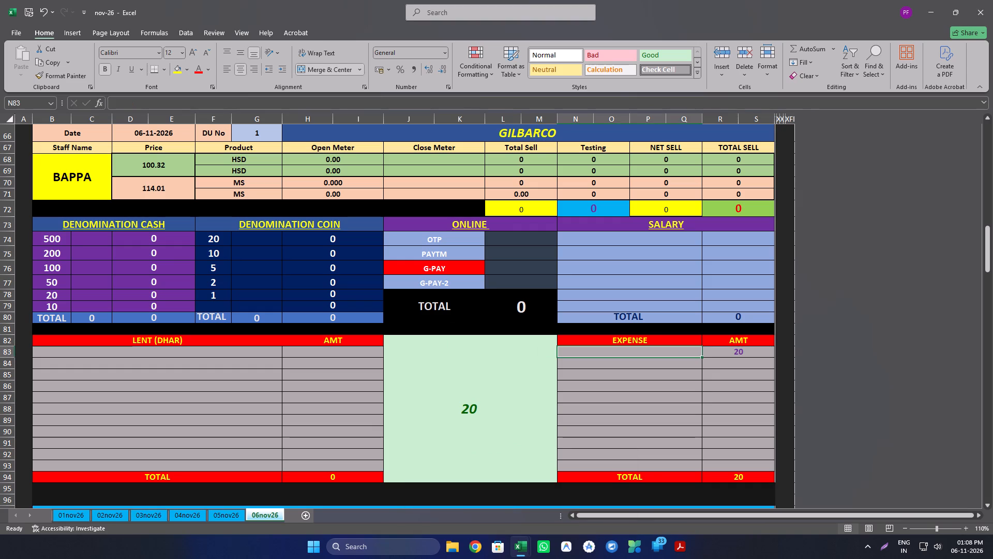
{"action": "key", "text": "Right"}
{"action": "key", "text": "Delete"}
Clear the 5, 2 and 1 coin counts in the DENOMINATION COIN table of Kablu Da's section.
{"action": "scroll", "coordinate": [290, 513], "scroll_direction": "down", "scroll_amount": 2}
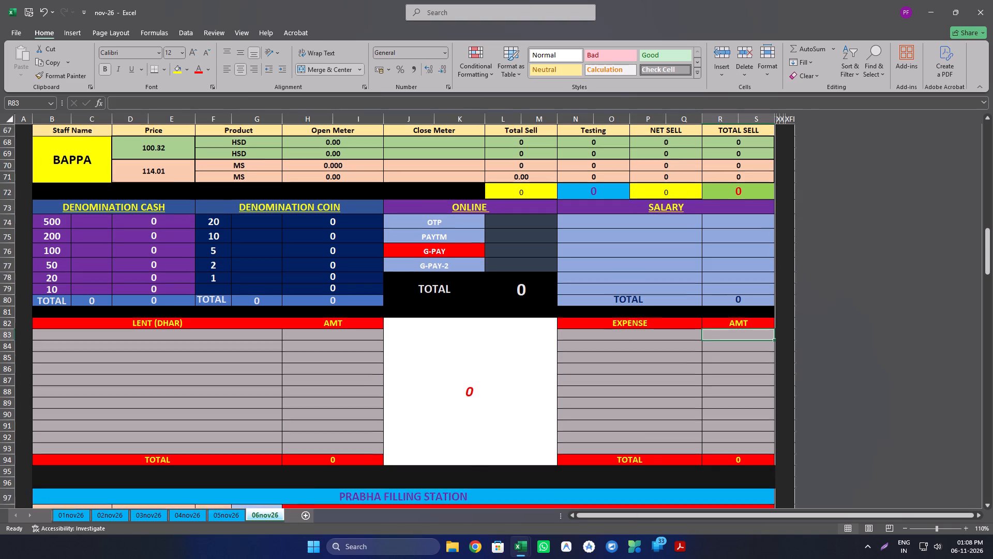
{"action": "scroll", "coordinate": [276, 504], "scroll_direction": "down", "scroll_amount": 8}
{"action": "left_click_drag", "start_coordinate": [508, 293], "coordinate": [508, 309]}
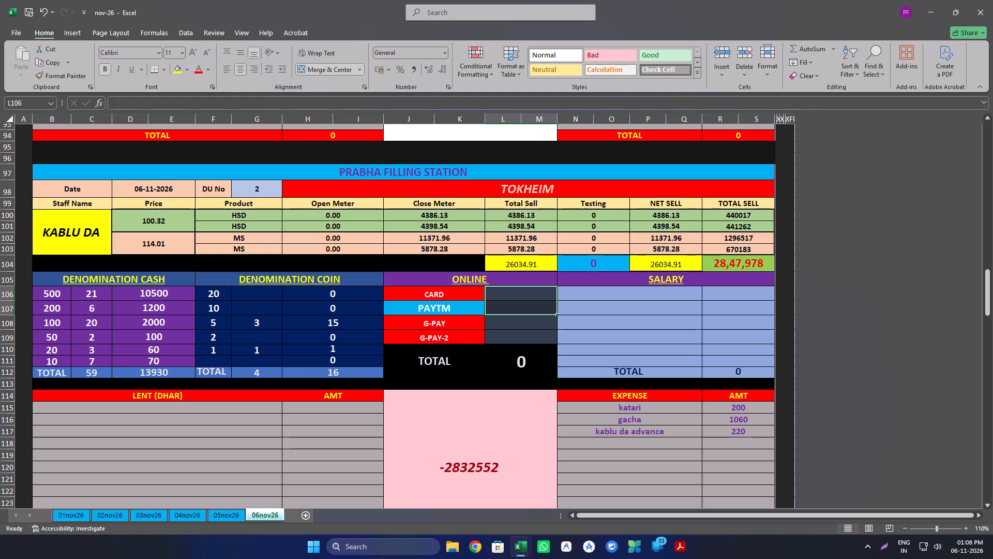
{"action": "left_click_drag", "start_coordinate": [259, 328], "coordinate": [258, 352]}
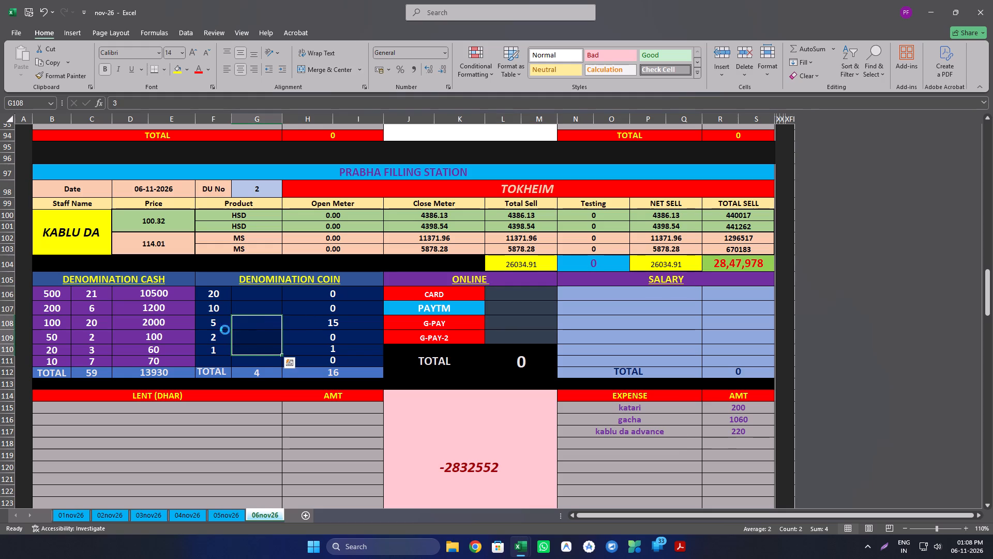
Clear all note counts from 500 down to 10 in the DENOMINATION CASH table of Kablu Da's section.
{"action": "left_click_drag", "start_coordinate": [98, 292], "coordinate": [92, 359]}
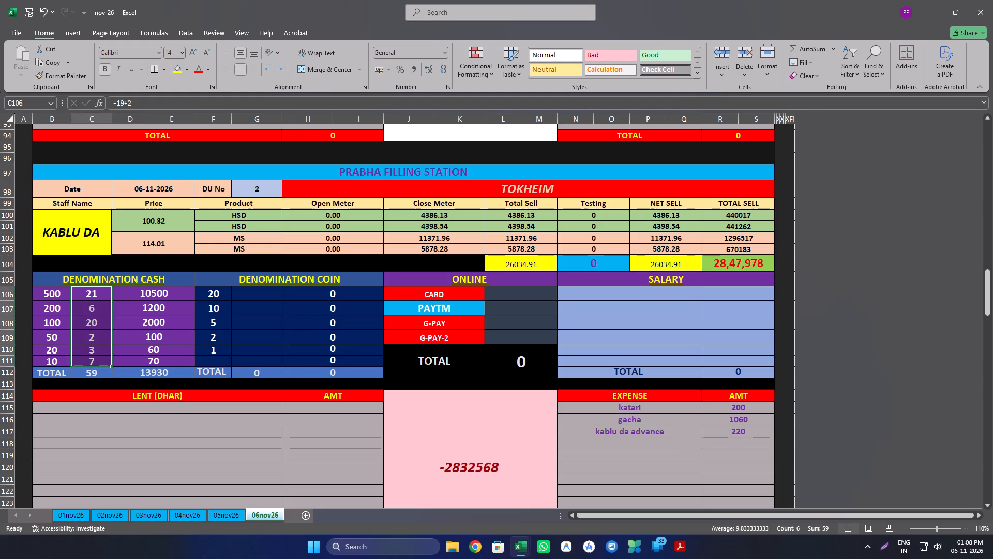
Clear the katari, gacha and kablu da advance entries with their amounts from Kablu Da's EXPENSE table.
{"action": "left_click_drag", "start_coordinate": [638, 410], "coordinate": [653, 411]}
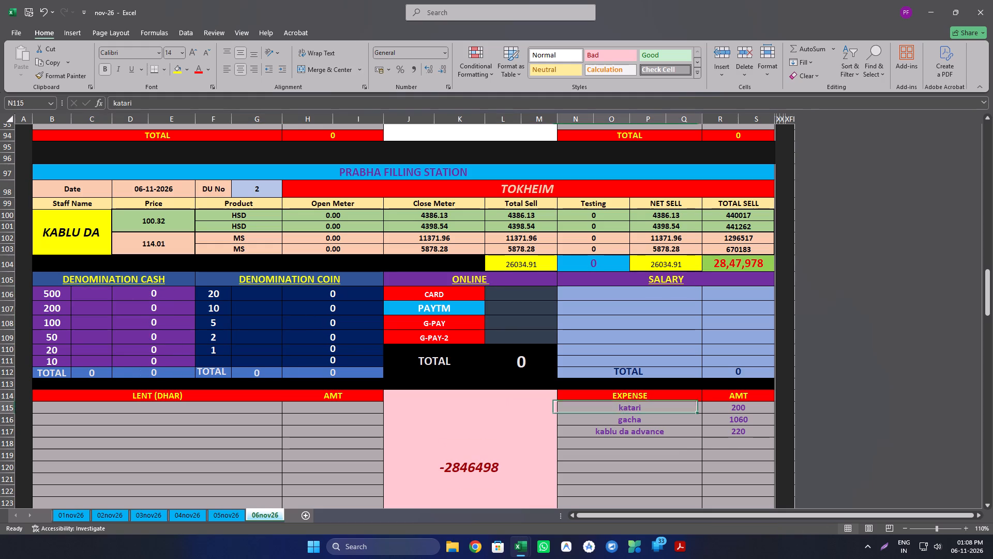
{"action": "left_click_drag", "start_coordinate": [653, 411], "coordinate": [717, 433]}
{"action": "left_click", "coordinate": [717, 433]}
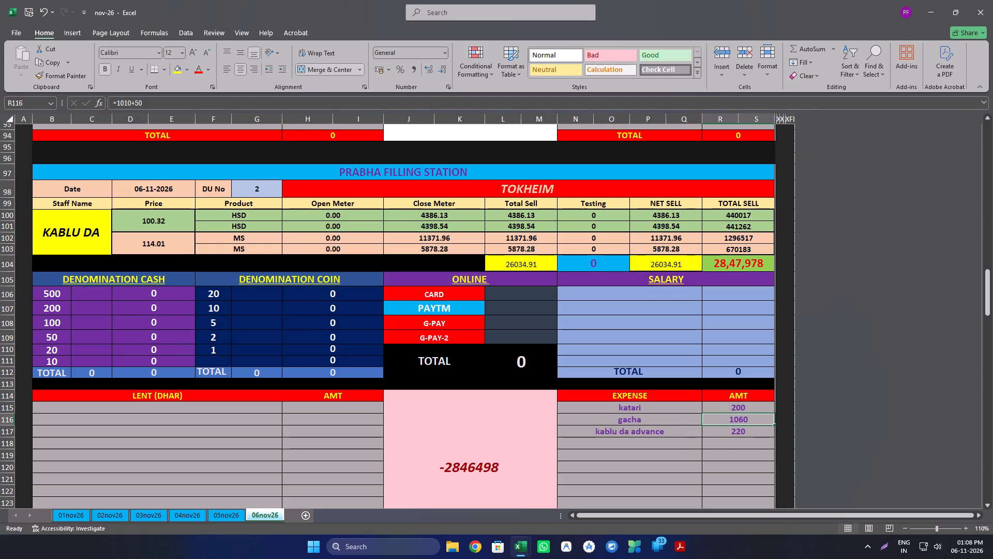
{"action": "key", "text": "Delete"}
{"action": "key", "text": "Down"}
{"action": "key", "text": "Delete"}
{"action": "key", "text": "Up"}
{"action": "key", "text": "Up"}
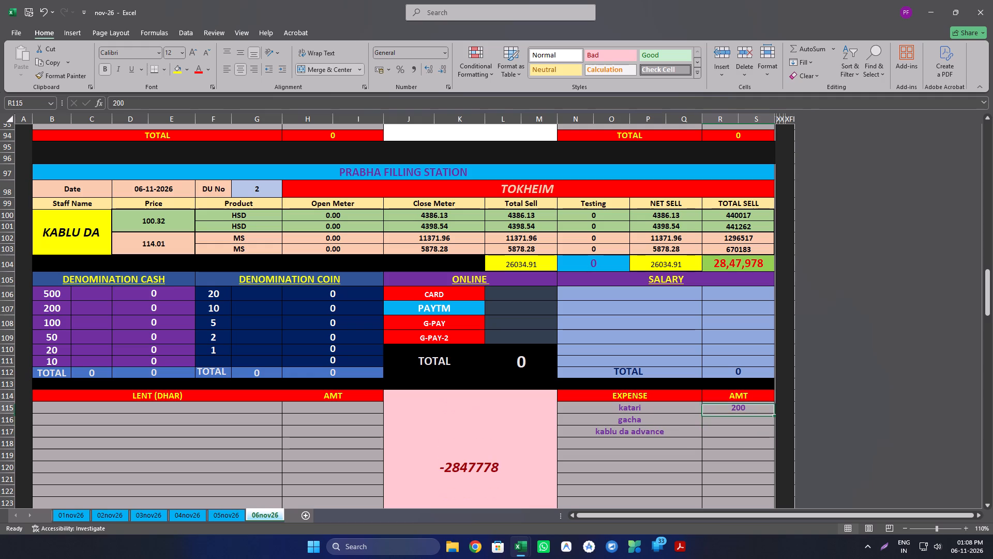
{"action": "key", "text": "Delete"}
{"action": "key", "text": "Left"}
{"action": "key", "text": "Delete"}
{"action": "key", "text": "Down"}
{"action": "key", "text": "Delete"}
{"action": "key", "text": "Down"}
{"action": "key", "text": "Delete"}
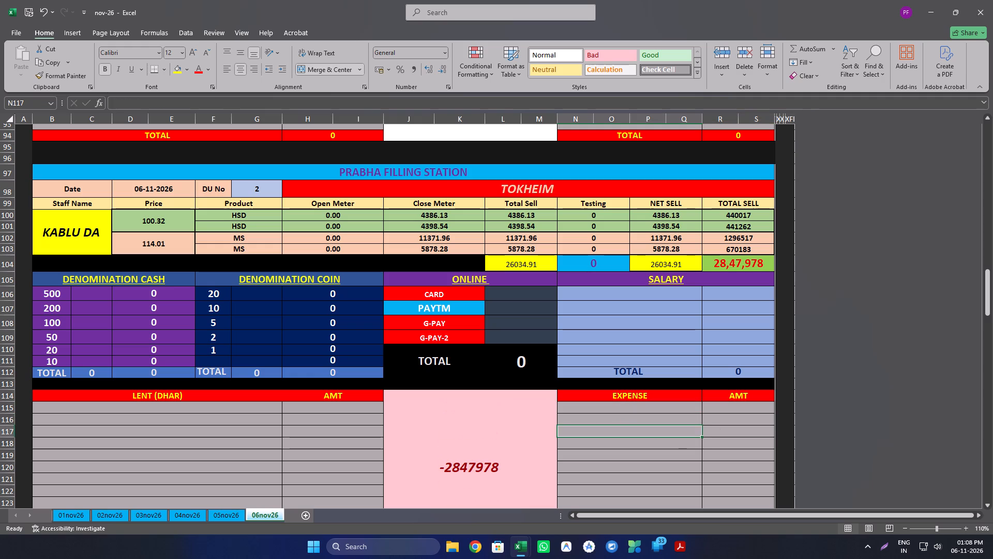
Clear the four Close Meter readings in Kablu Da's Tokheim section.
{"action": "left_click", "coordinate": [460, 216]}
{"action": "key", "text": "shift+Down"}
{"action": "key", "text": "shift+Down"}
{"action": "key", "text": "shift+Down"}
{"action": "key", "text": "Delete"}
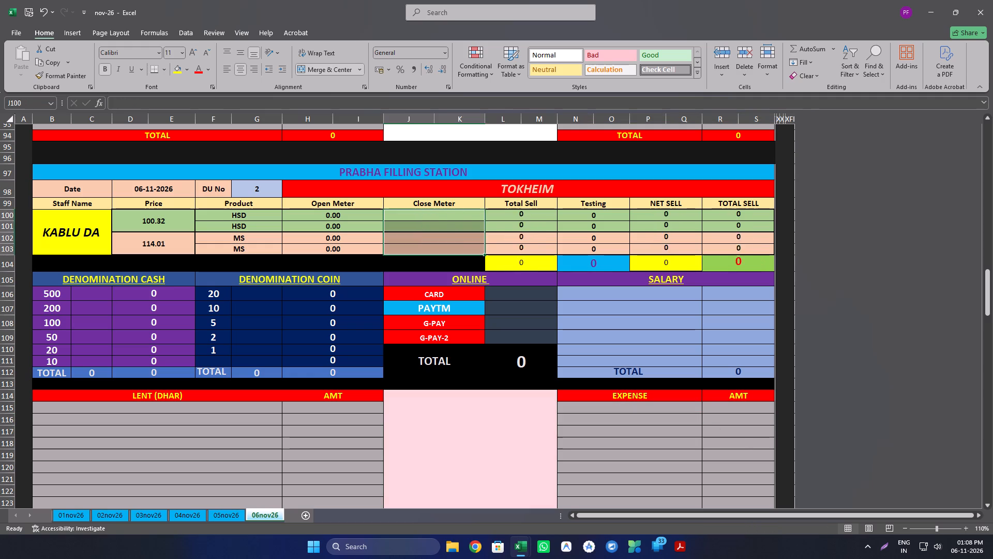
Enter 7257 as the G-PAY amount in the ONLINE table of Rakesh's Gilbarco section.
{"action": "scroll", "coordinate": [476, 305], "scroll_direction": "down", "scroll_amount": 6}
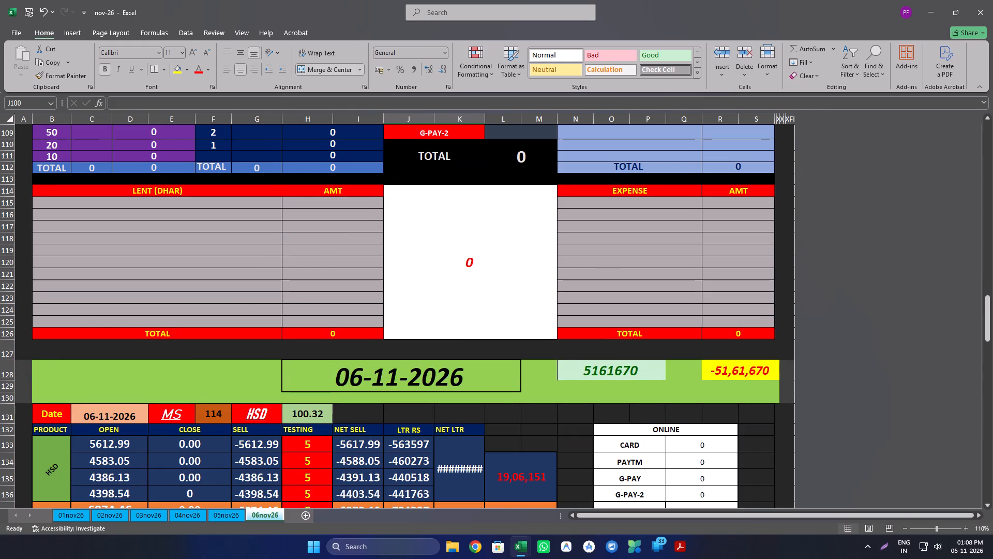
{"action": "scroll", "coordinate": [476, 305], "scroll_direction": "down", "scroll_amount": 3}
{"action": "scroll", "coordinate": [476, 305], "scroll_direction": "up", "scroll_amount": 20}
{"action": "scroll", "coordinate": [476, 305], "scroll_direction": "up", "scroll_amount": 9}
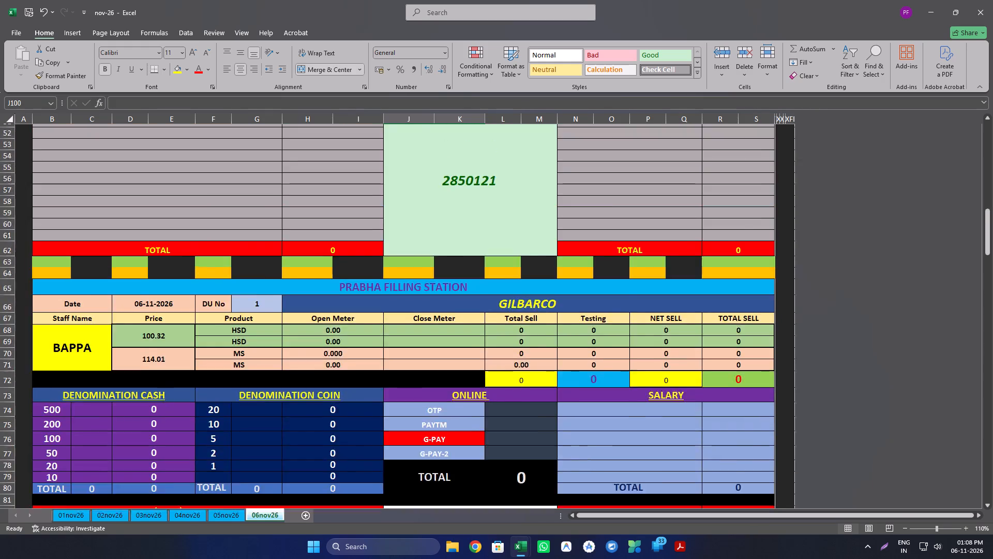
{"action": "scroll", "coordinate": [476, 304], "scroll_direction": "up", "scroll_amount": 20}
{"action": "scroll", "coordinate": [476, 304], "scroll_direction": "up", "scroll_amount": 7}
{"action": "left_click", "coordinate": [408, 170]}
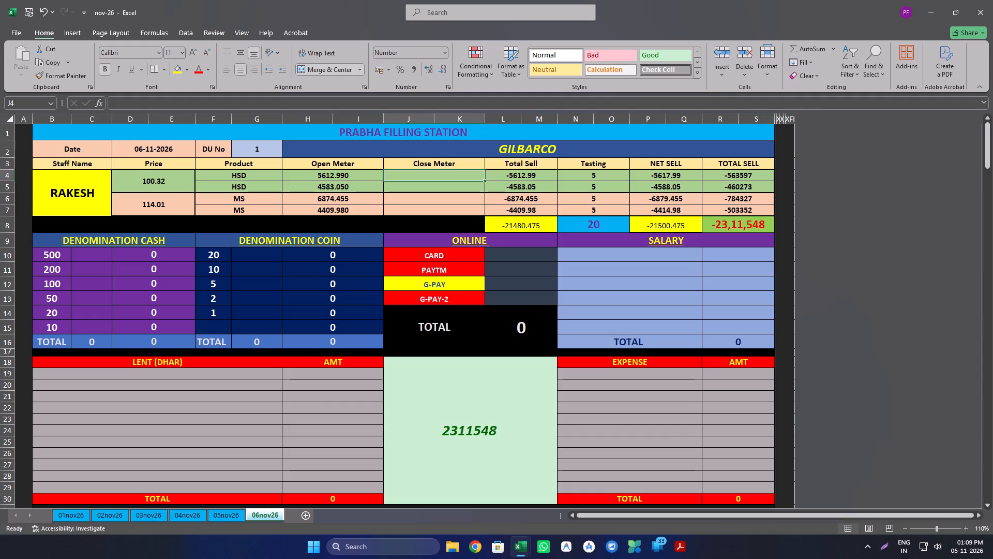
{"action": "double_click", "coordinate": [517, 278]}
{"action": "type", "text": "7257"}
{"action": "key", "text": "Return"}
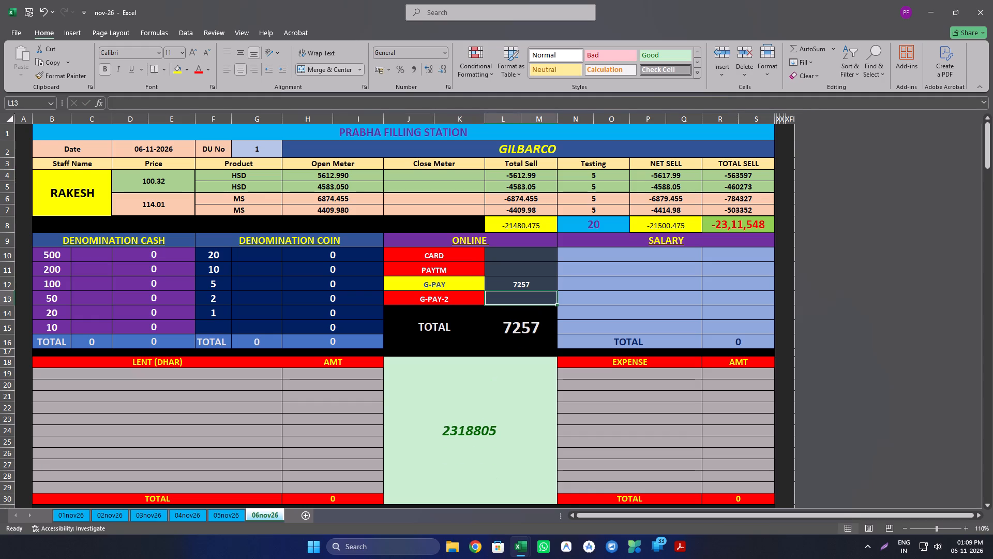
Enter Rakesh's Gilbarco Close Meter readings: HSD 5721.92 and 4661.32, MS 7015.265 and 4481.81.
{"action": "double_click", "coordinate": [422, 178]}
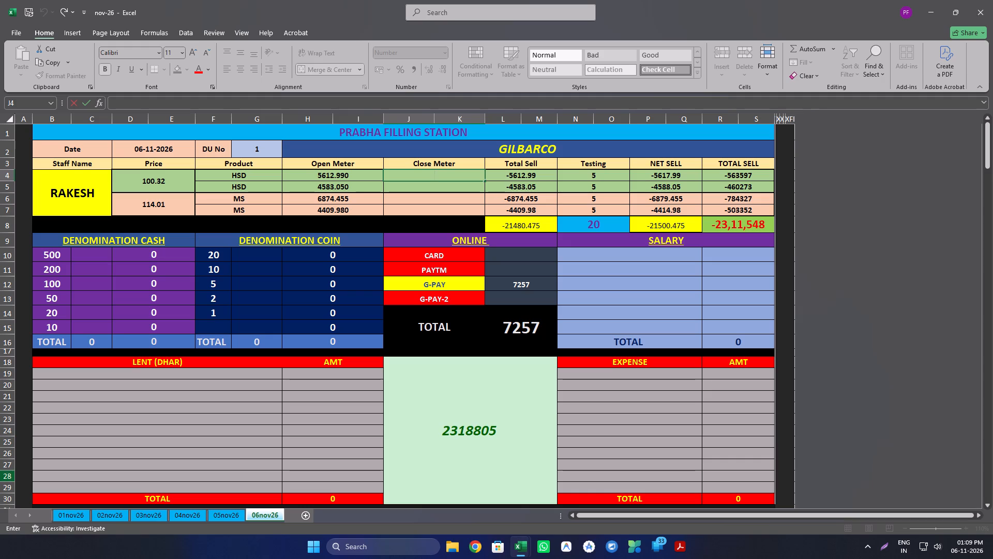
{"action": "type", "text": "5721."}
{"action": "type", "text": "92"}
{"action": "key", "text": "Return"}
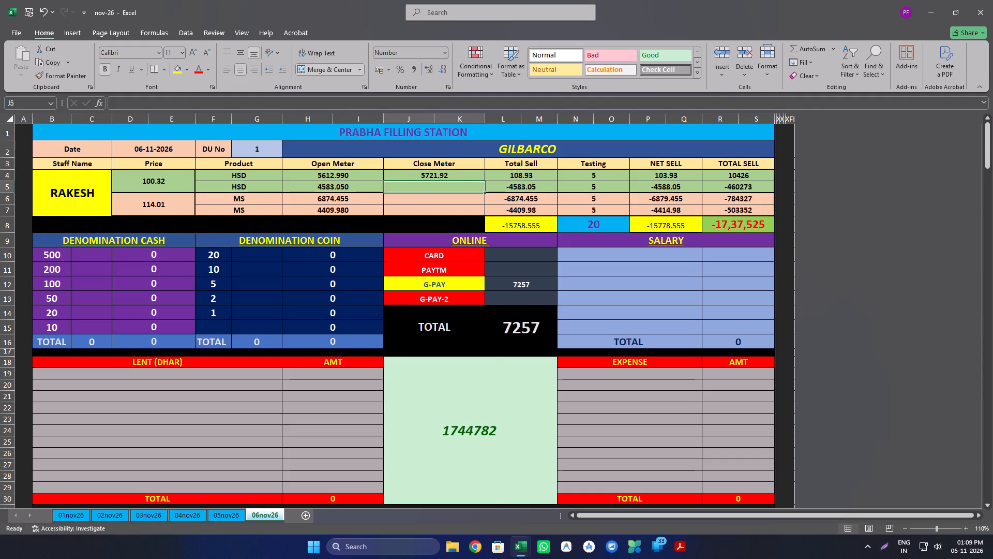
{"action": "type", "text": "4661"}
{"action": "type", "text": ".32"}
{"action": "key", "text": "Return"}
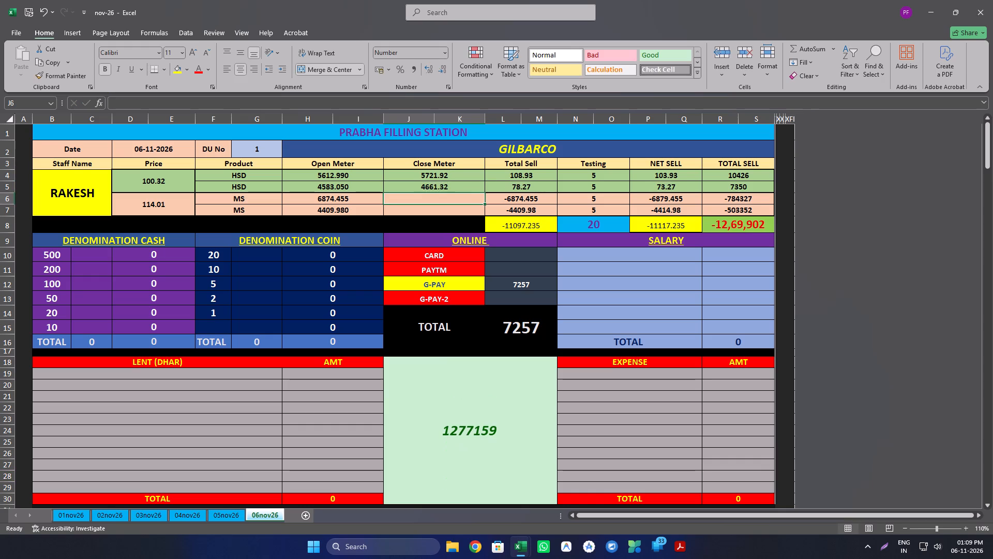
{"action": "type", "text": "7015"}
{"action": "type", "text": ".265"}
{"action": "key", "text": "Return"}
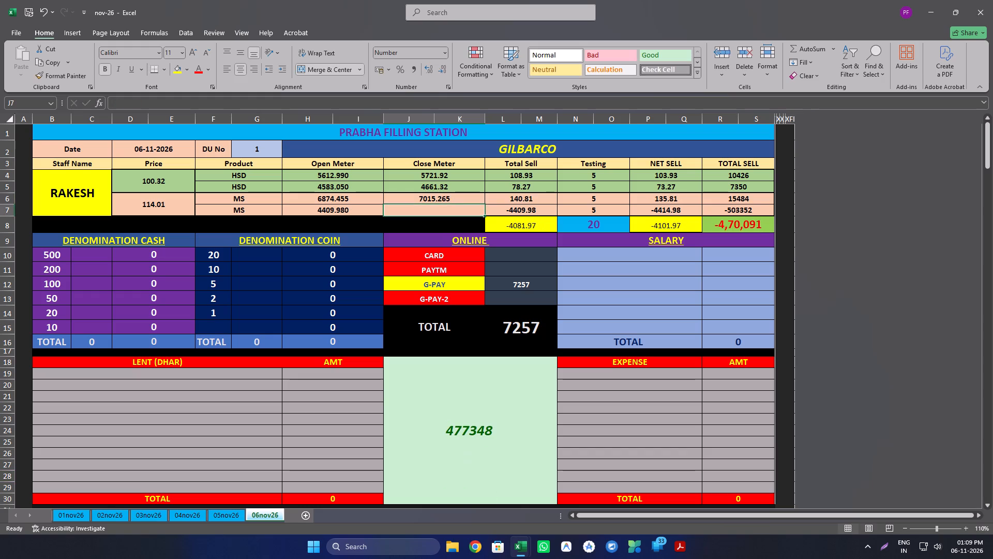
{"action": "type", "text": "4481.81"}
{"action": "key", "text": "Return"}
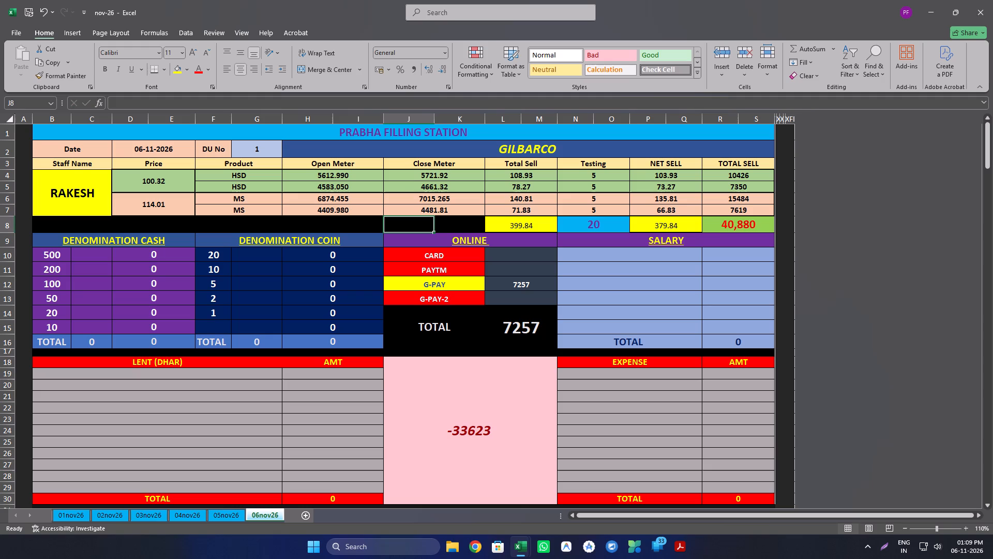
Enter 47 as the count of 500 notes in the DENOMINATION CASH table of Rakesh's Gilbarco section.
{"action": "key", "text": "Down"}
{"action": "key", "text": "Left"}
{"action": "key", "text": "Down"}
{"action": "key", "text": "Left"}
{"action": "key", "text": "Down"}
{"action": "key", "text": "Left"}
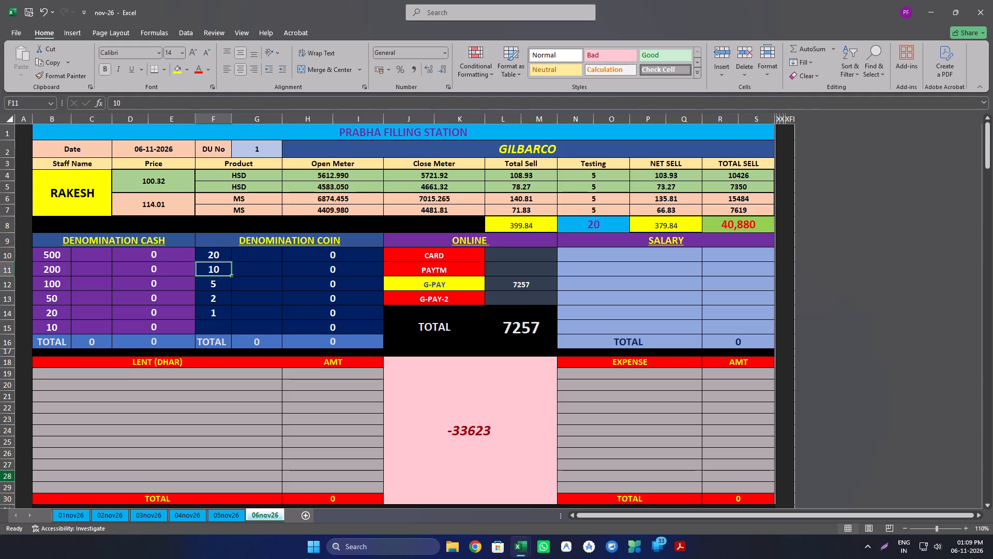
{"action": "key", "text": "Left"}
{"action": "key", "text": "Up"}
{"action": "key", "text": "Left"}
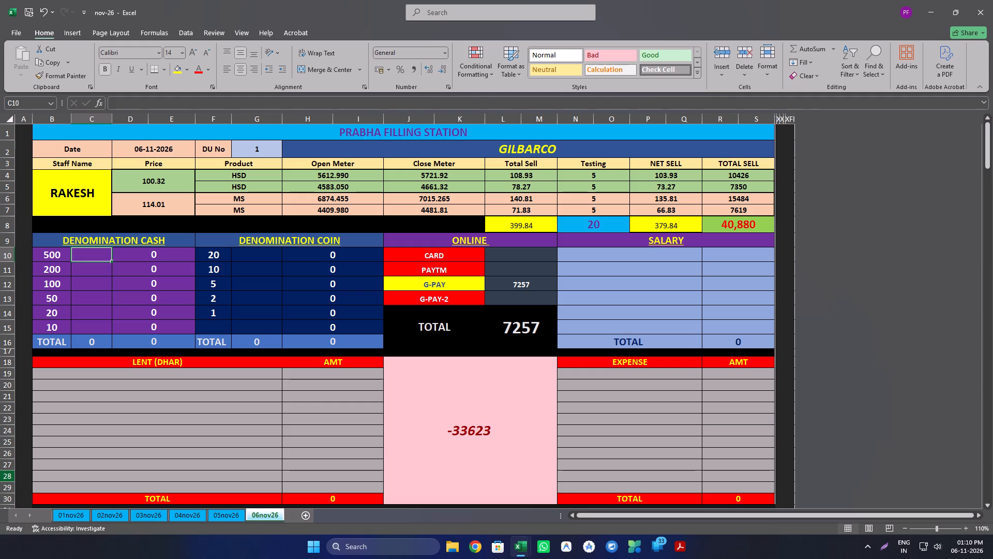
{"action": "type", "text": "46"}
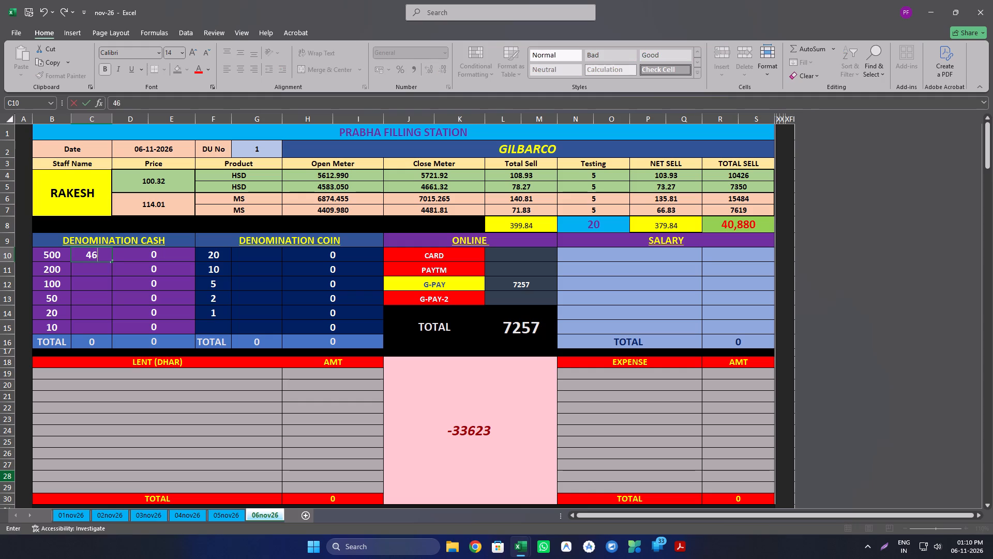
{"action": "key", "text": "BackSpace"}
{"action": "key", "text": "7"}
{"action": "key", "text": "Return"}
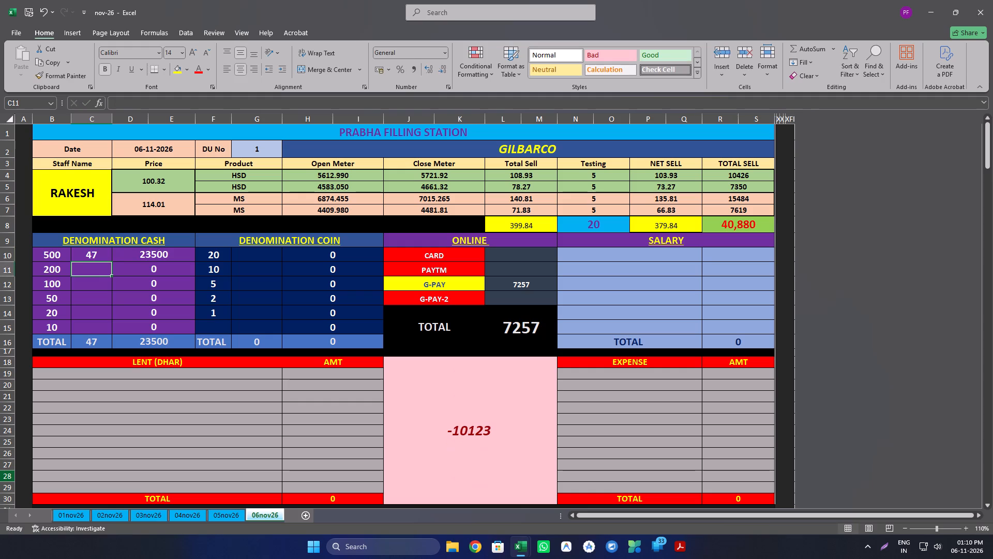
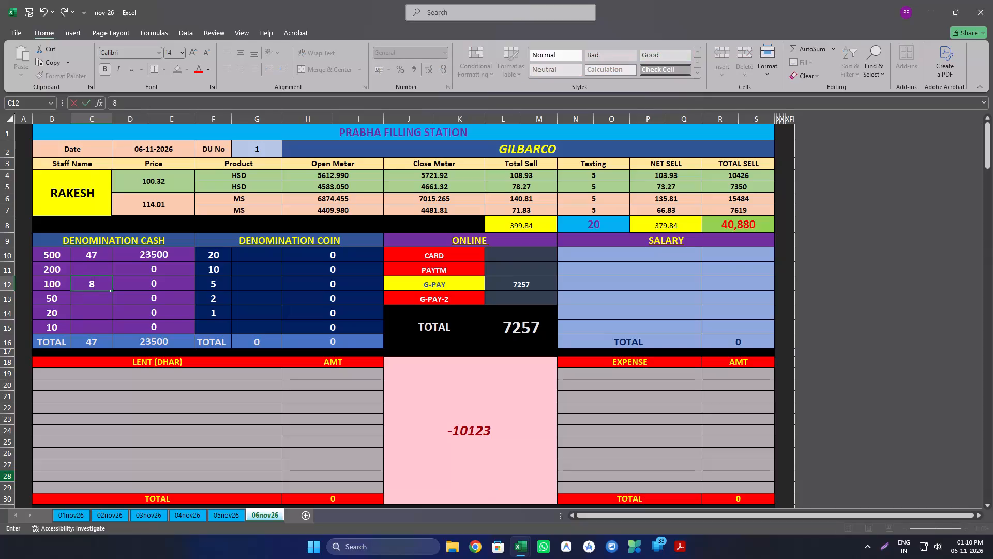
Complete Rakesh's DENOMINATION CASH counts: 80 of 100, 4 of 200, 3 of 50, 20 of 20 and 6 of 10.
{"action": "key", "text": "Return"}
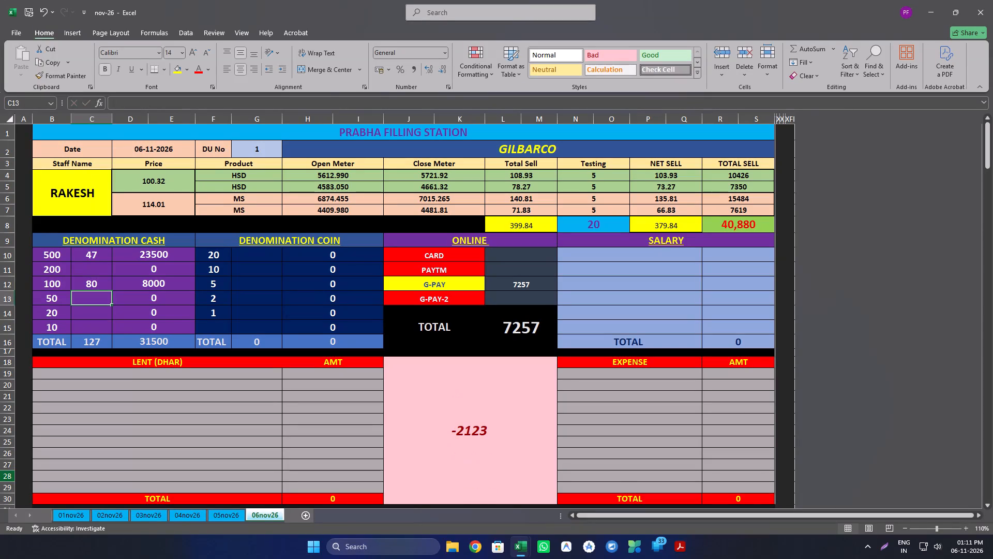
{"action": "key", "text": "Up"}
{"action": "key", "text": "Up"}
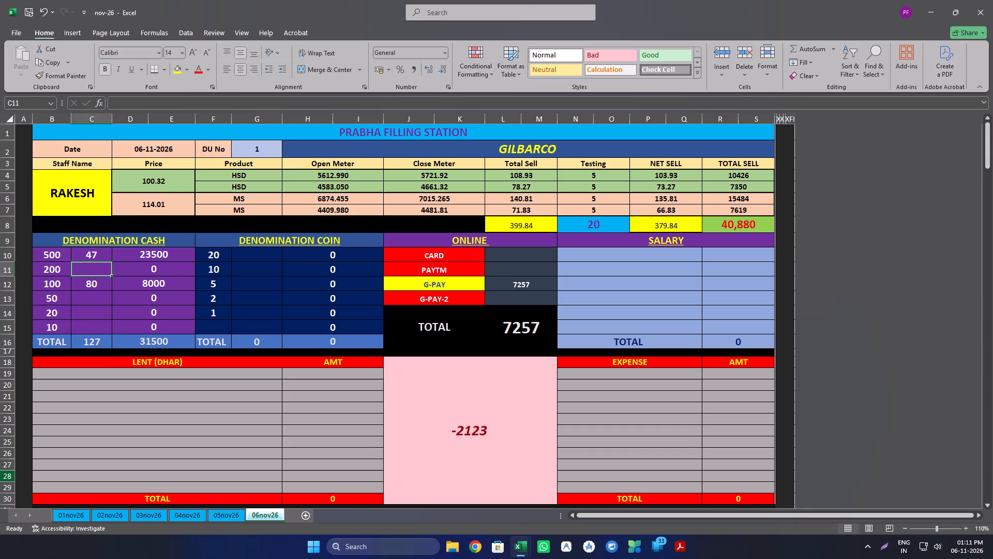
{"action": "key", "text": "4"}
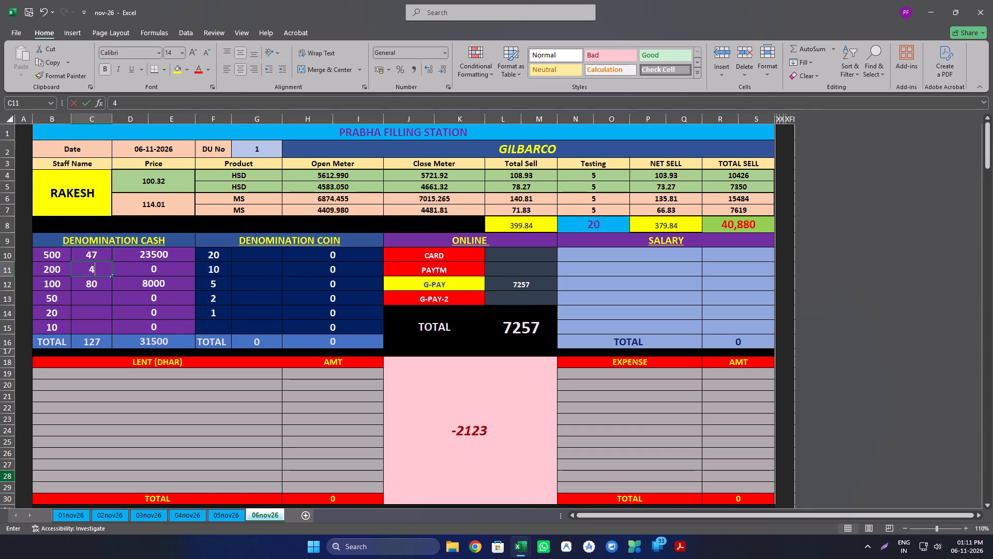
{"action": "key", "text": "Return"}
{"action": "key", "text": "Return"}
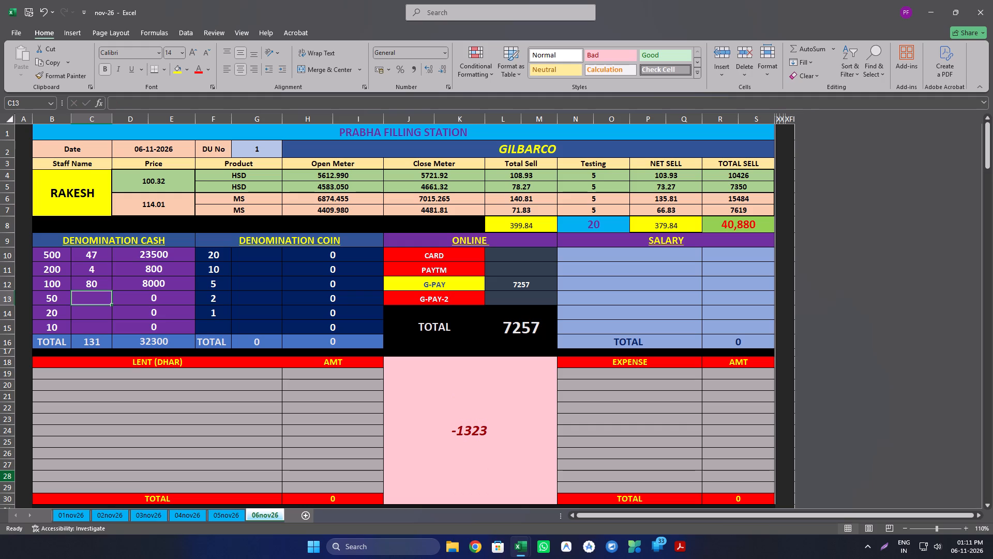
{"action": "key", "text": "3"}
{"action": "key", "text": "Return"}
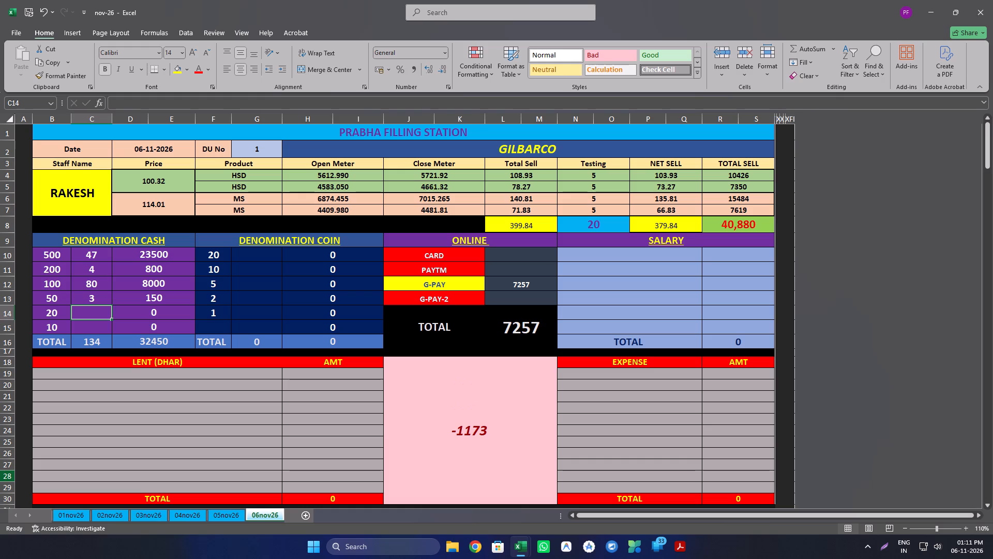
{"action": "type", "text": "20"}
{"action": "key", "text": "Return"}
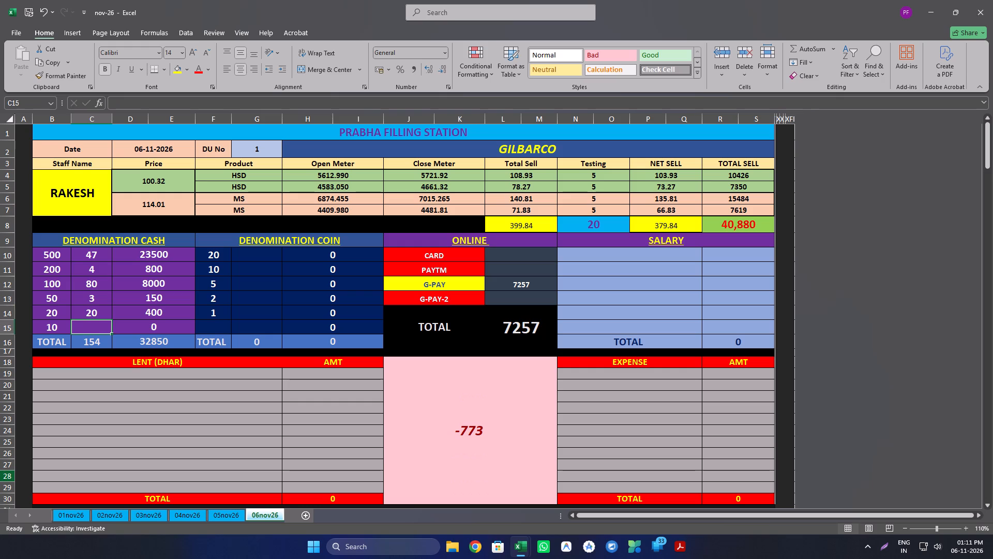
{"action": "key", "text": "6"}
{"action": "key", "text": "Return"}
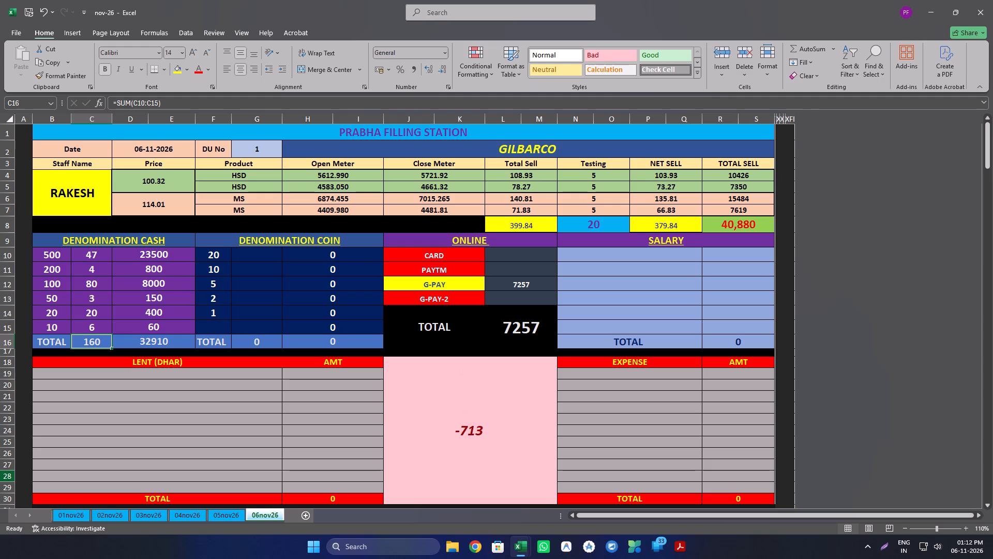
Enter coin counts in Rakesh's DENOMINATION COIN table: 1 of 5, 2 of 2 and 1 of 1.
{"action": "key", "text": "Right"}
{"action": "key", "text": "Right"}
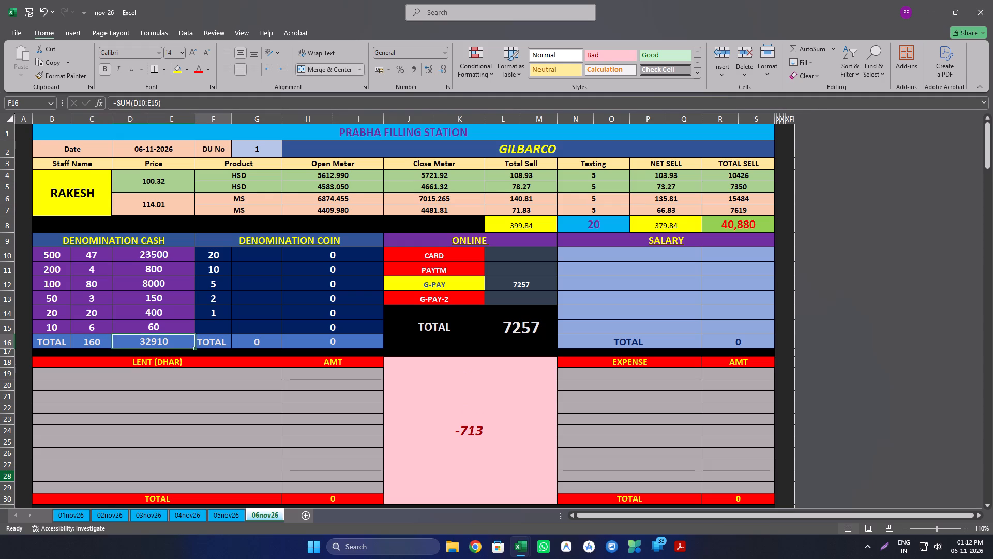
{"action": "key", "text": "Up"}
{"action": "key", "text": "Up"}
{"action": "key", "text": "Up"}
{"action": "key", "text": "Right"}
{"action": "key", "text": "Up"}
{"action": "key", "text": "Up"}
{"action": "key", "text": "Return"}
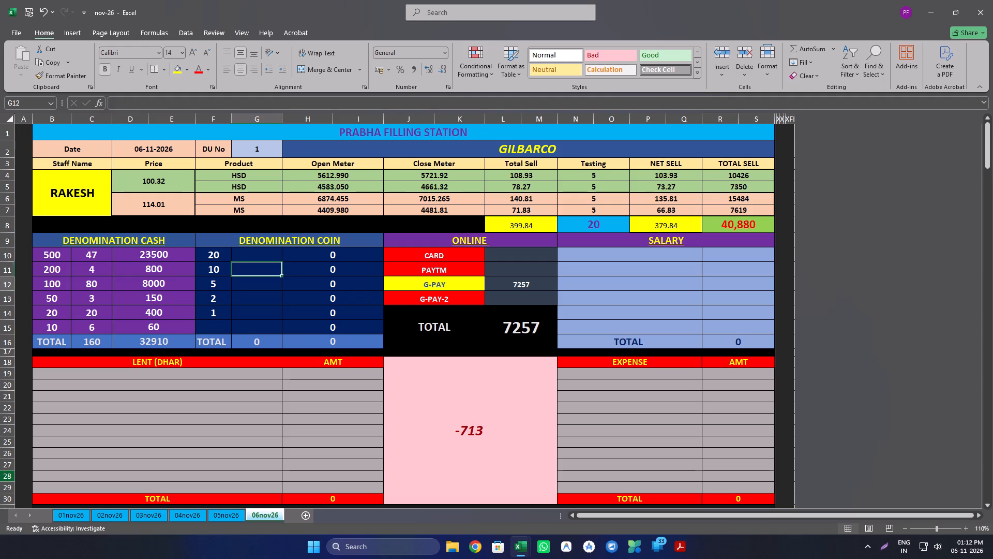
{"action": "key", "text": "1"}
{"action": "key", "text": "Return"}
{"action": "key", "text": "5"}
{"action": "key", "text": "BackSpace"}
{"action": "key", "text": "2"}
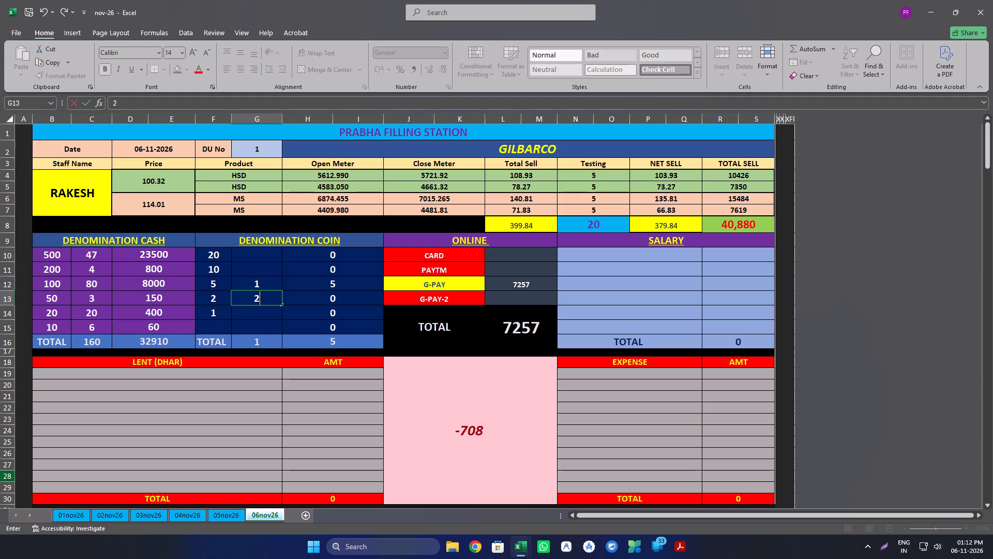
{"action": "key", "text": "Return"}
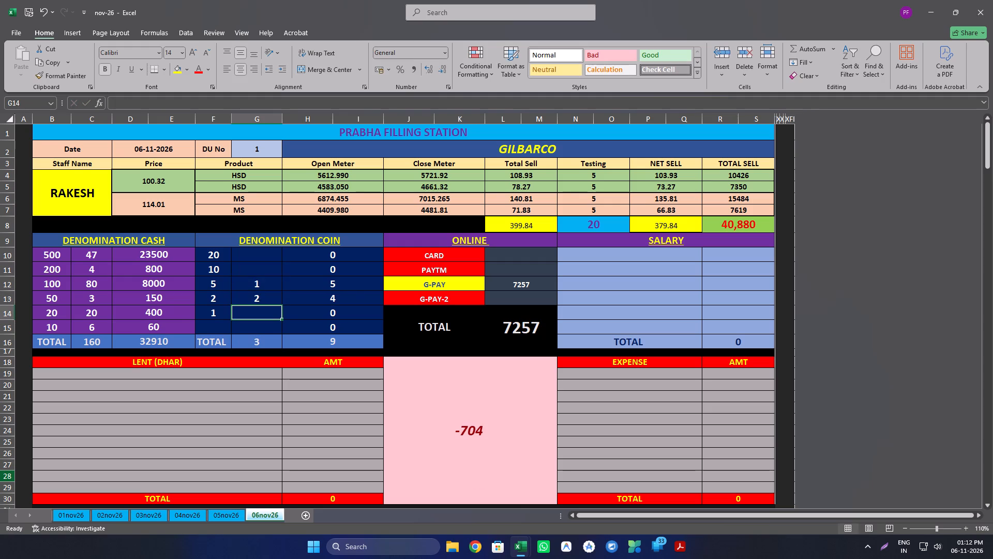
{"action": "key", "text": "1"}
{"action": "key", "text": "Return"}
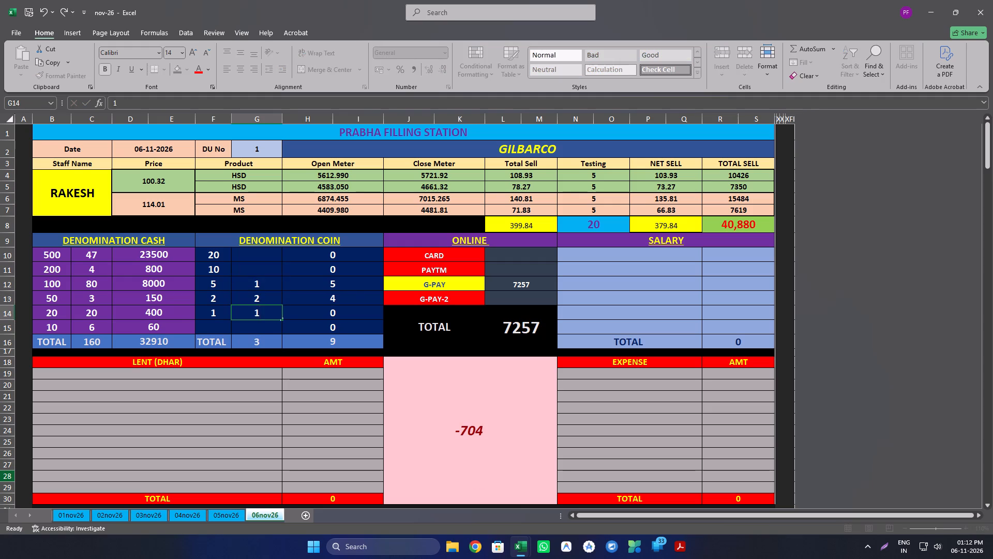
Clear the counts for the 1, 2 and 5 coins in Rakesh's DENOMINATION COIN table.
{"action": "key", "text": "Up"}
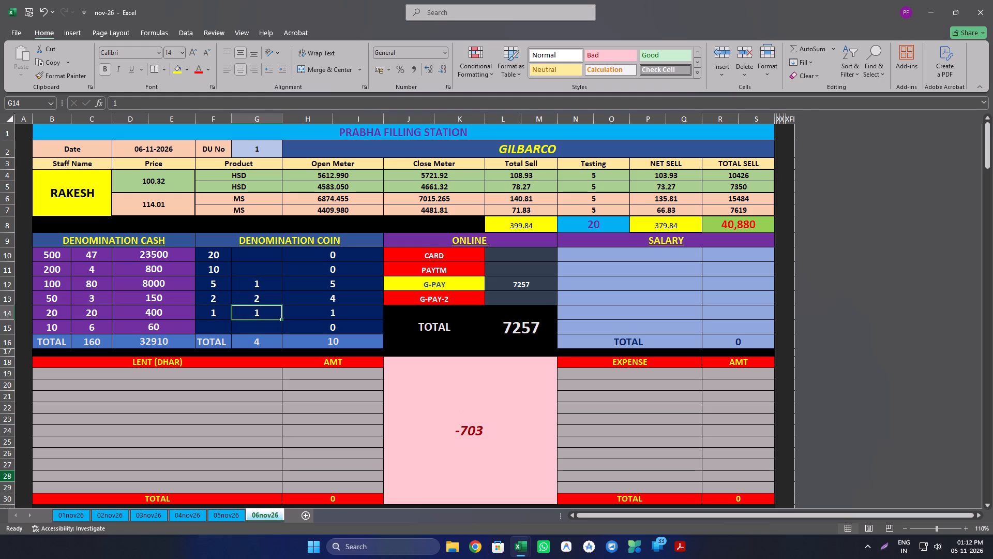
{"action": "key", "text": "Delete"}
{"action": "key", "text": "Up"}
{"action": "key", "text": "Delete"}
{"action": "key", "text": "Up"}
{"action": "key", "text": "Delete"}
Enter Rakesh's DENOMINATION COIN counts: 1 of 10, 2 of 5 and 1 of 2.
{"action": "key", "text": "Up"}
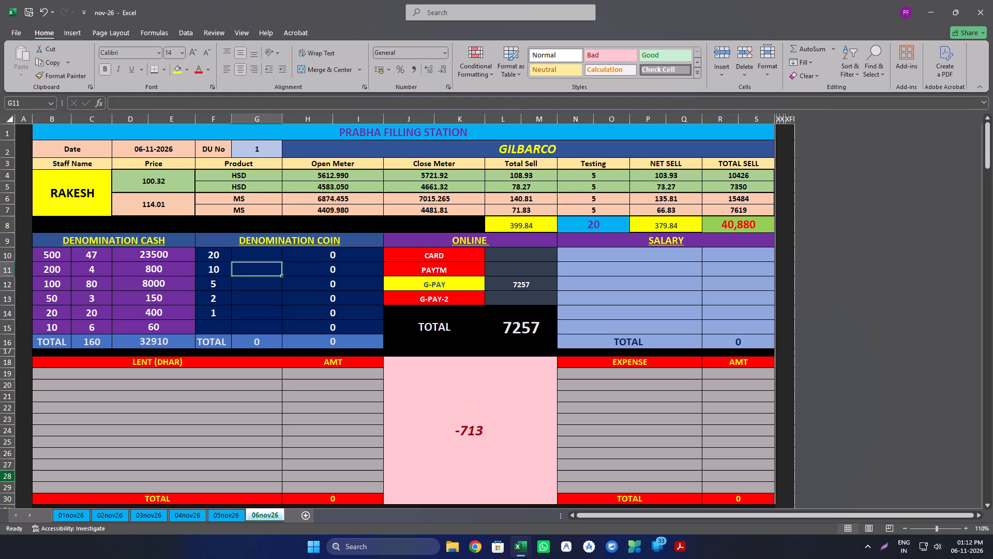
{"action": "key", "text": "1"}
{"action": "key", "text": "Return"}
{"action": "key", "text": "2"}
{"action": "key", "text": "Return"}
{"action": "type", "text": "21"}
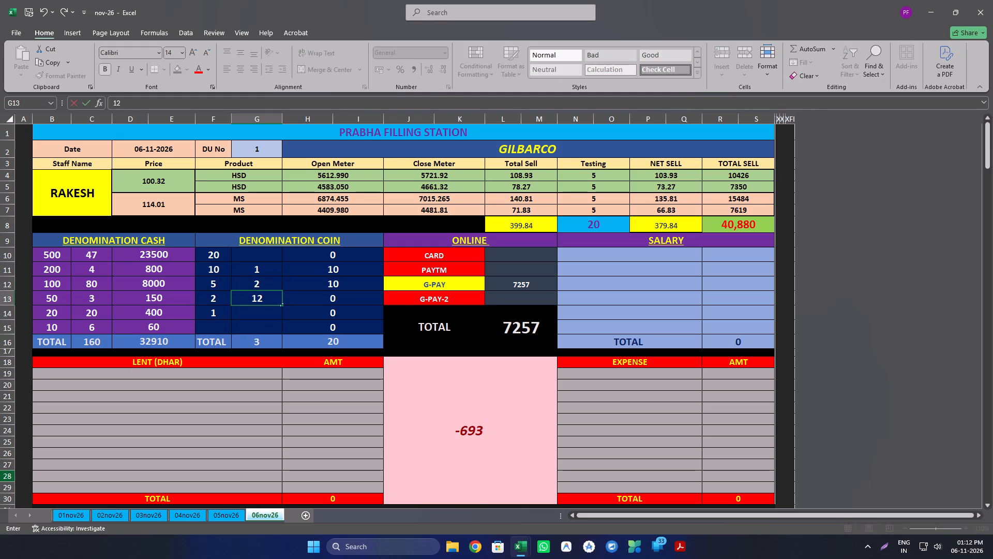
{"action": "key", "text": "BackSpace"}
{"action": "key", "text": "Return"}
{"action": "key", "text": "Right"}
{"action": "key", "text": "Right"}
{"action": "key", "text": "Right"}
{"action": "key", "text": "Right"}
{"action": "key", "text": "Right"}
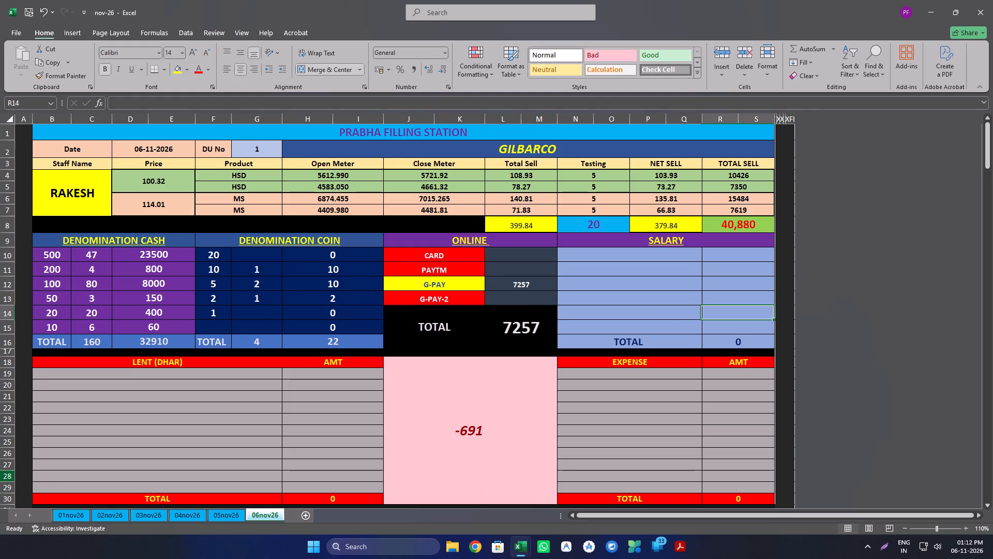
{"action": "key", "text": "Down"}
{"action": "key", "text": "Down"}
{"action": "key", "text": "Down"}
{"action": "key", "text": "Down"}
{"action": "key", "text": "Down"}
Set the Testing value of the first MS row in Rakesh's Gilbarco section to 10.
{"action": "key", "text": "Up"}
{"action": "key", "text": "Up"}
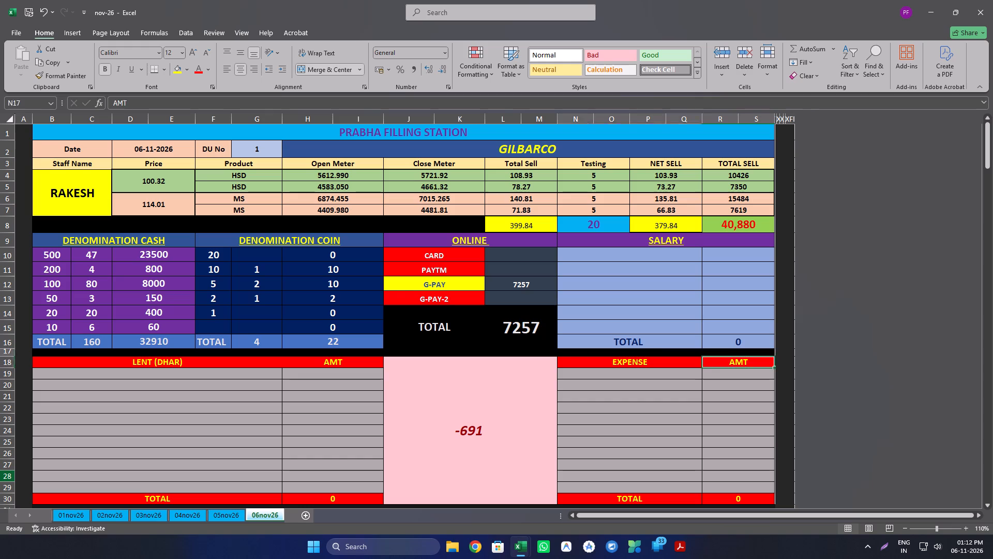
{"action": "key", "text": "Up"}
{"action": "key", "text": "Up"}
{"action": "key", "text": "Up"}
{"action": "key", "text": "Up"}
{"action": "key", "text": "Up"}
{"action": "key", "text": "Up"}
{"action": "key", "text": "Up"}
{"action": "key", "text": "Up"}
{"action": "key", "text": "Left"}
{"action": "key", "text": "Up"}
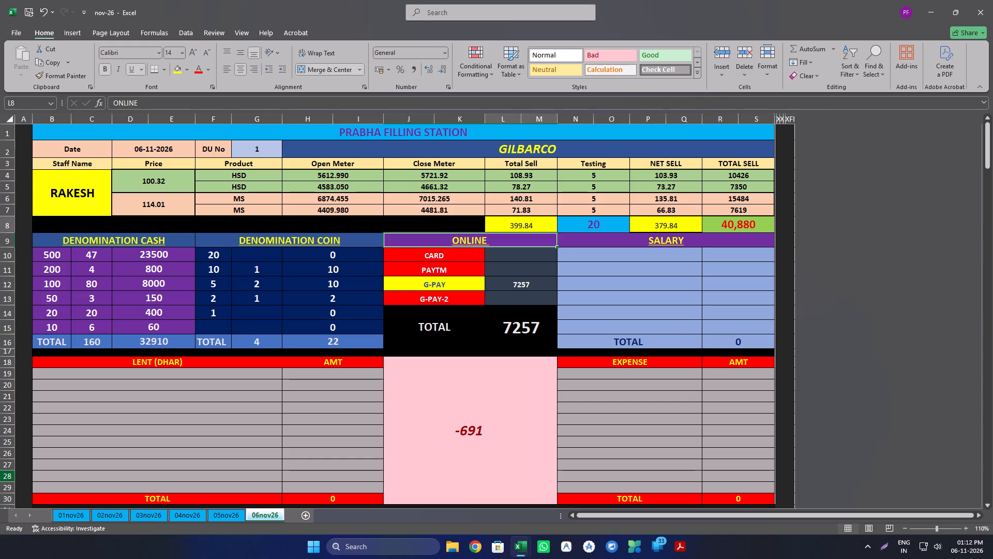
{"action": "key", "text": "Up"}
{"action": "key", "text": "Up"}
{"action": "key", "text": "Right"}
{"action": "key", "text": "5"}
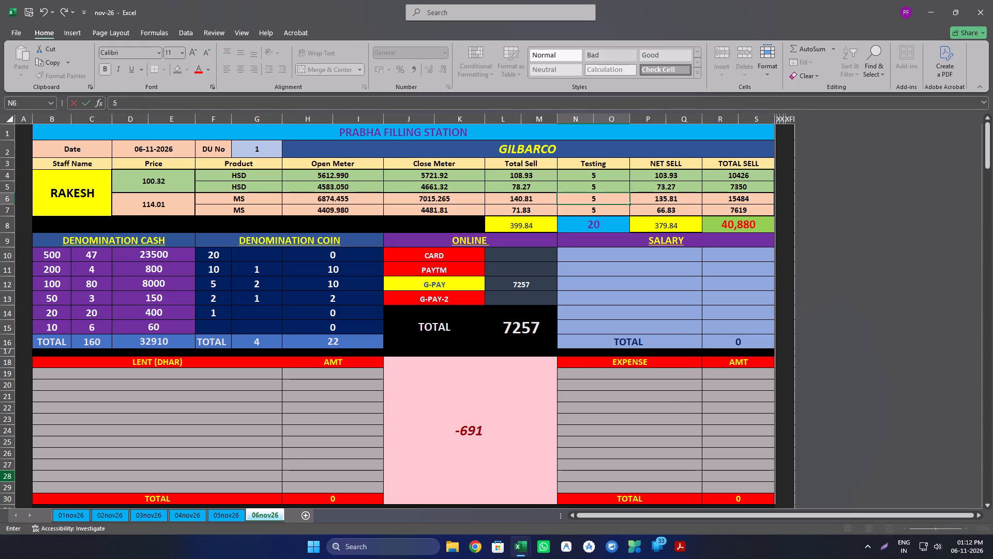
{"action": "key", "text": "Return"}
{"action": "key", "text": "Up"}
{"action": "type", "text": "10"}
{"action": "key", "text": "Return"}
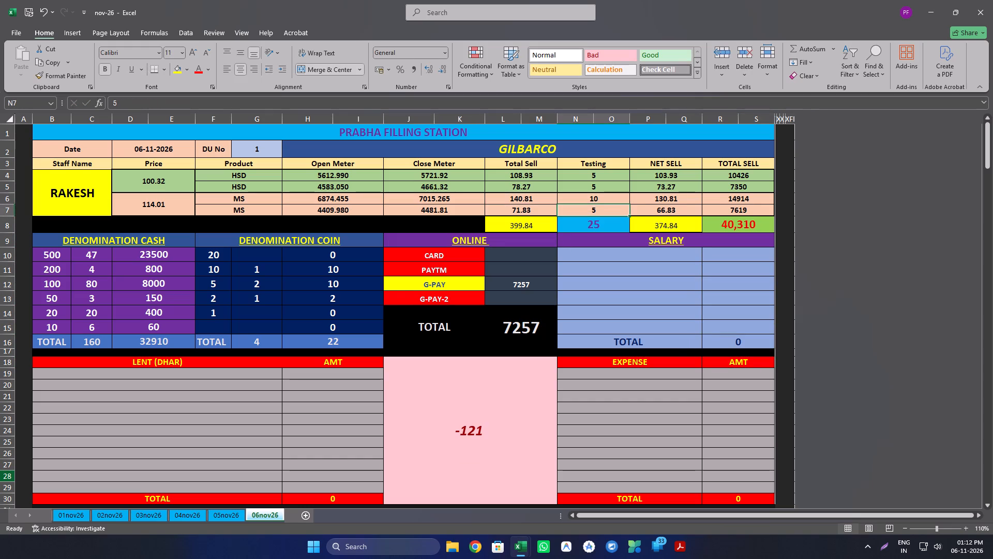
Enter 100 and 20 as the first two amounts in the EXPENSE table of Rakesh's Gilbarco section.
{"action": "key", "text": "Return"}
{"action": "key", "text": "Return"}
{"action": "key", "text": "Return"}
{"action": "key", "text": "Return"}
{"action": "key", "text": "Return"}
{"action": "key", "text": "Return"}
{"action": "key", "text": "Return"}
{"action": "key", "text": "Return"}
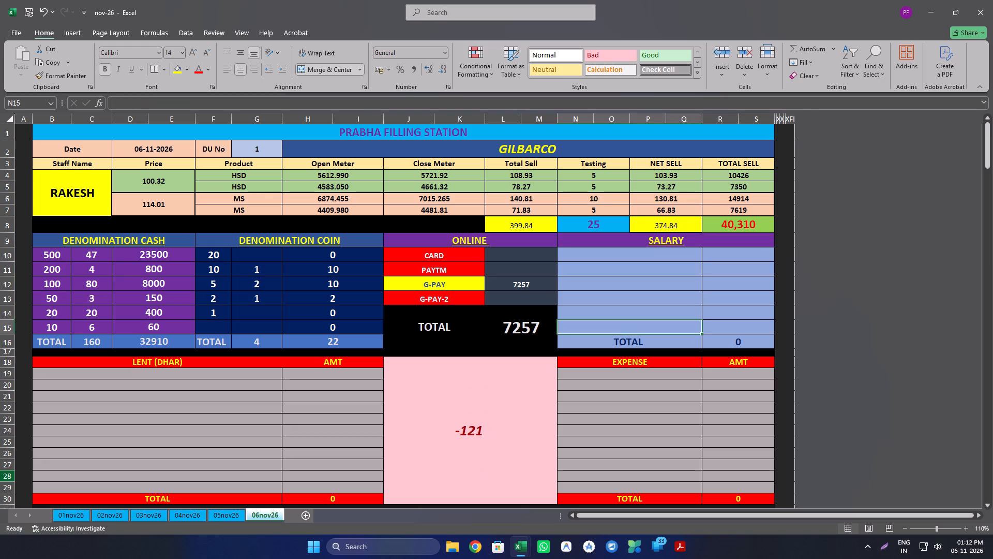
{"action": "key", "text": "Return"}
{"action": "key", "text": "Return"}
{"action": "key", "text": "Return"}
{"action": "key", "text": "Return"}
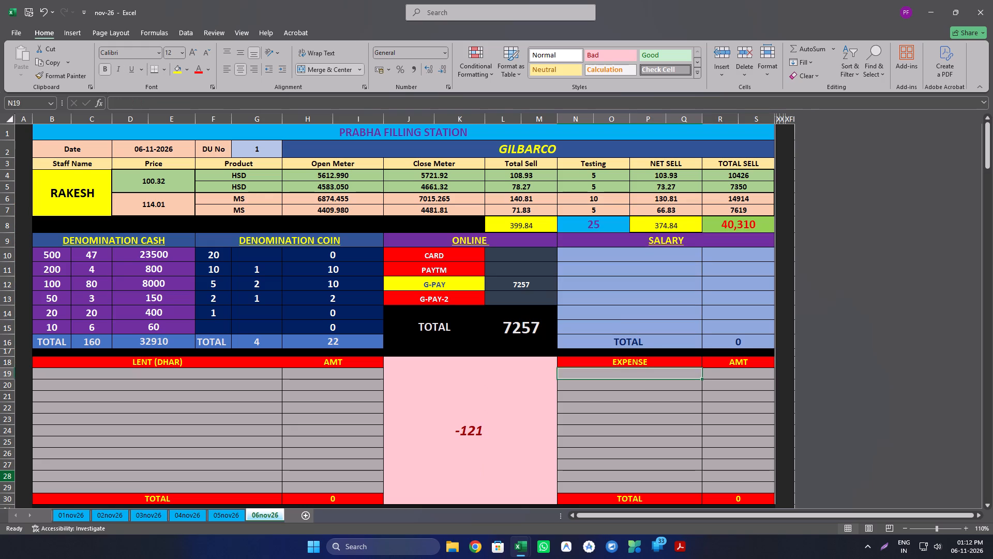
{"action": "key", "text": "Right"}
{"action": "type", "text": "100"}
{"action": "key", "text": "Return"}
{"action": "type", "text": "20"}
{"action": "key", "text": "Return"}
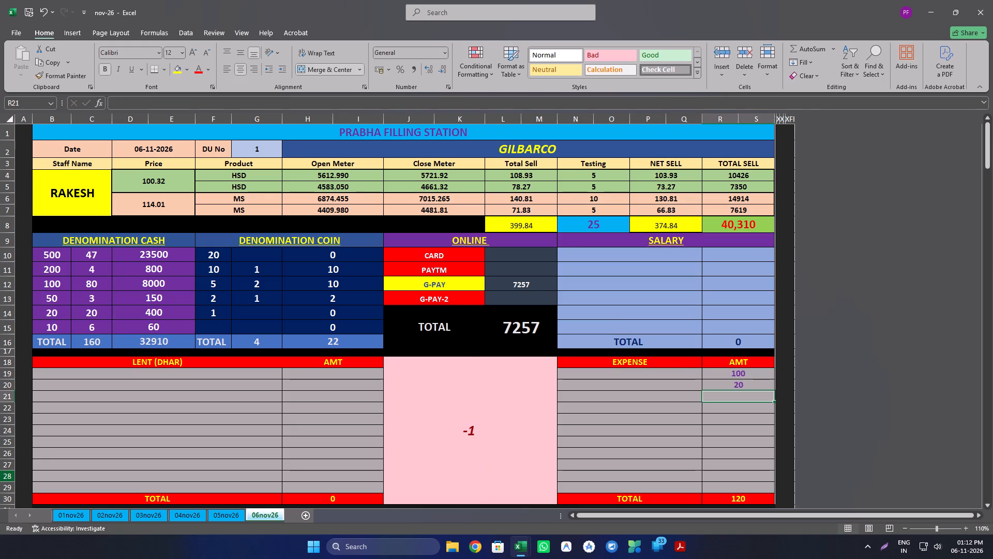
Label Rakesh's 20 expense as tafflon and the 100 expense as sanju.
{"action": "key", "text": "Left"}
{"action": "key", "text": "Up"}
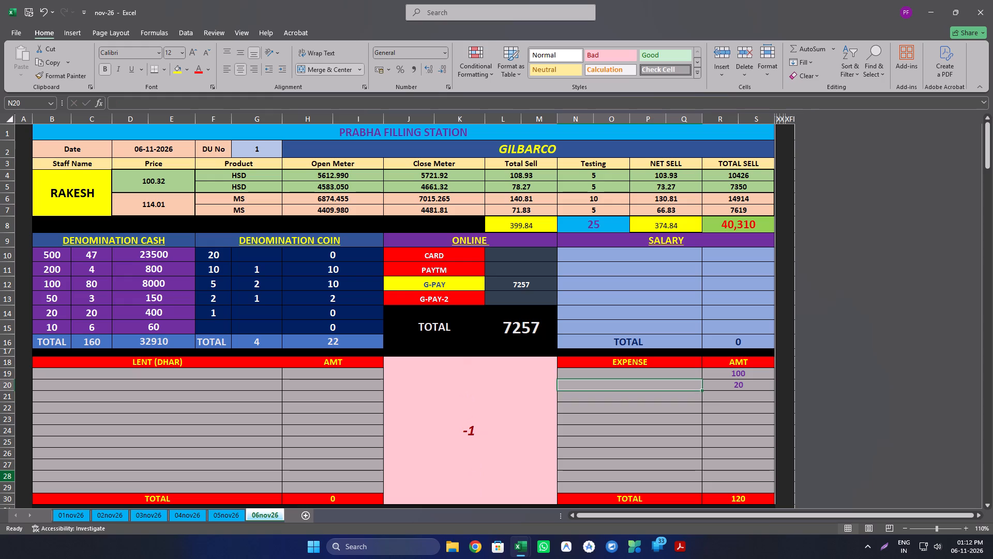
{"action": "key", "text": "t"}
{"action": "key", "text": "a"}
{"action": "type", "text": "ff"}
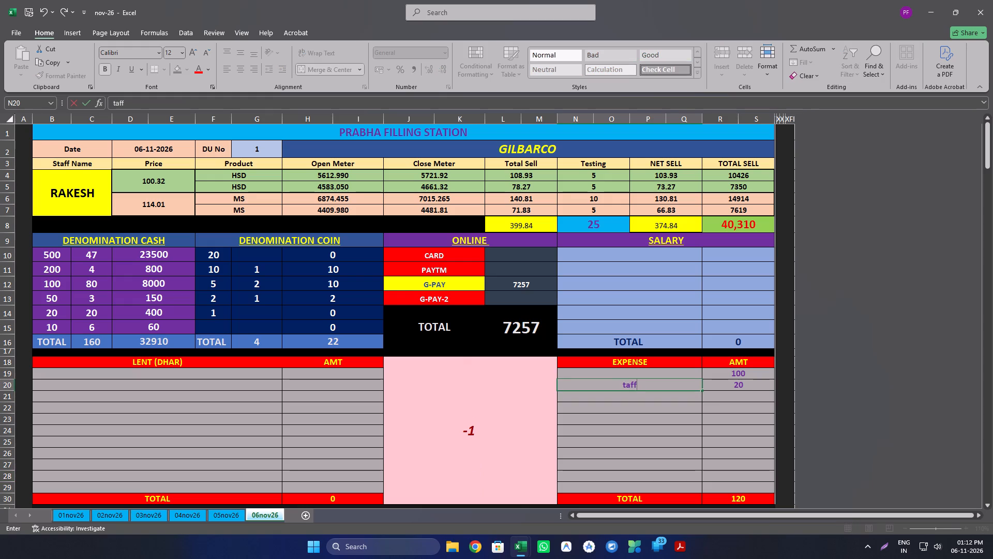
{"action": "type", "text": "lon"}
{"action": "key", "text": "Return"}
{"action": "key", "text": "Up"}
{"action": "key", "text": "Up"}
{"action": "key", "text": "s"}
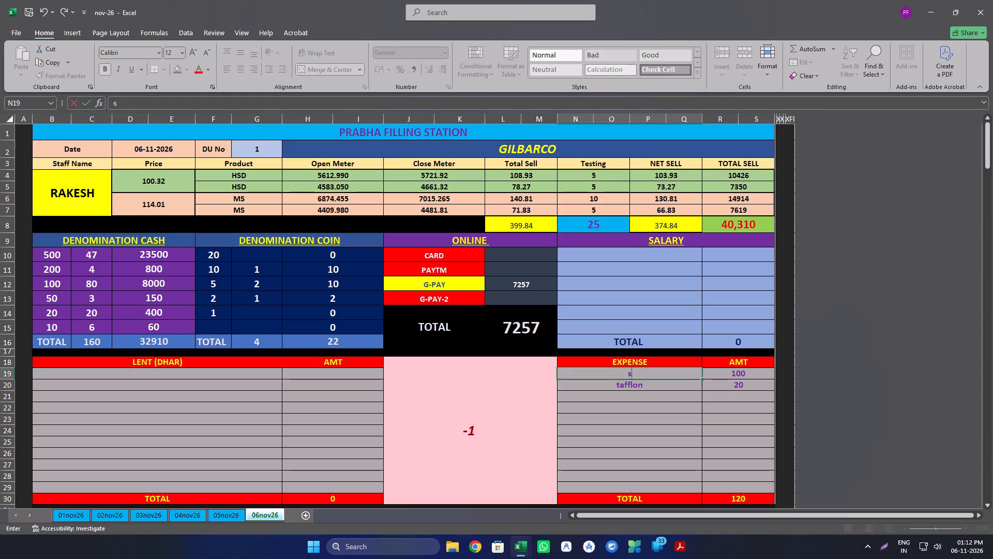
{"action": "type", "text": "anju"}
{"action": "key", "text": "Return"}
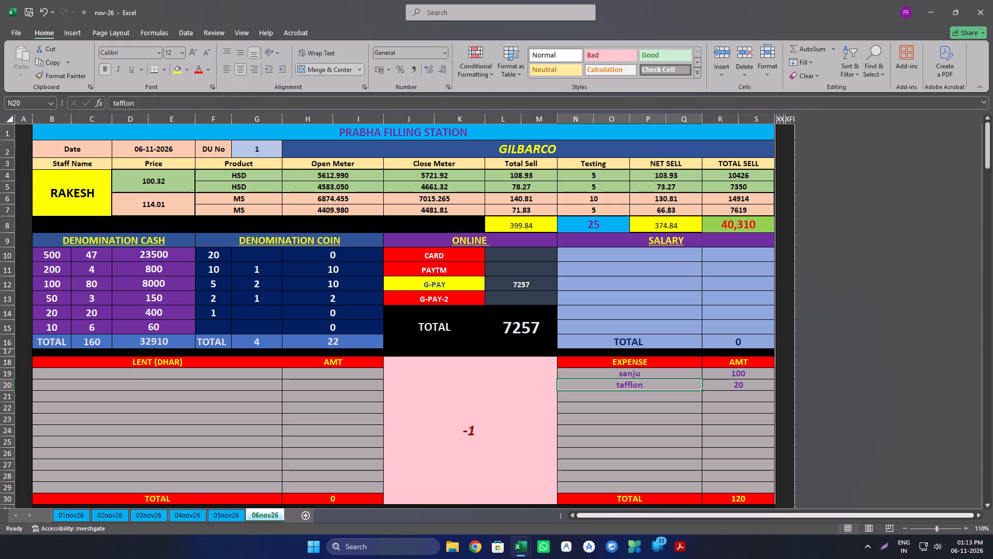
Look over Sanjit's Tokheim section, select its first HSD Close Meter cell, and return to Rakesh's Gilbarco section to review its entries.
{"action": "scroll", "coordinate": [571, 387], "scroll_direction": "down", "scroll_amount": 8}
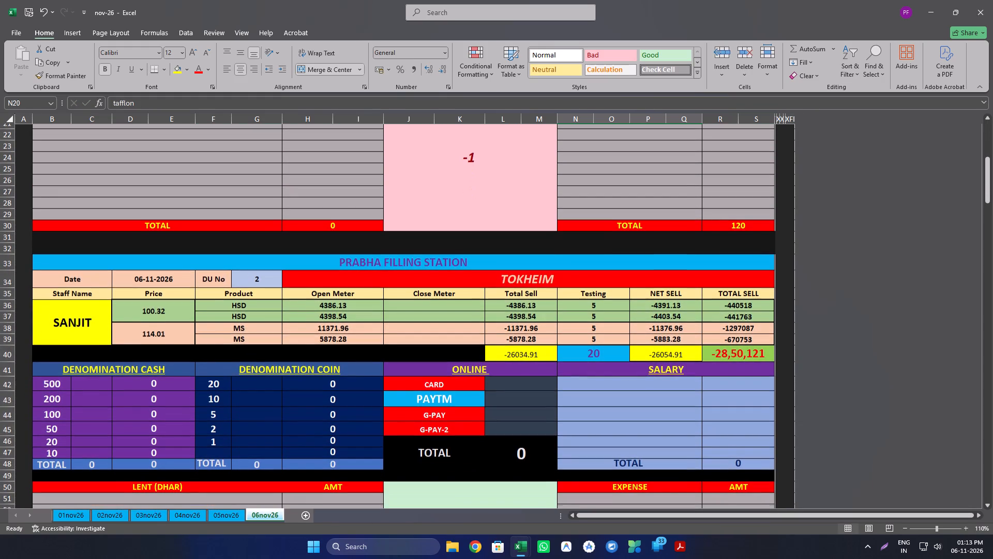
{"action": "scroll", "coordinate": [571, 387], "scroll_direction": "down", "scroll_amount": 5}
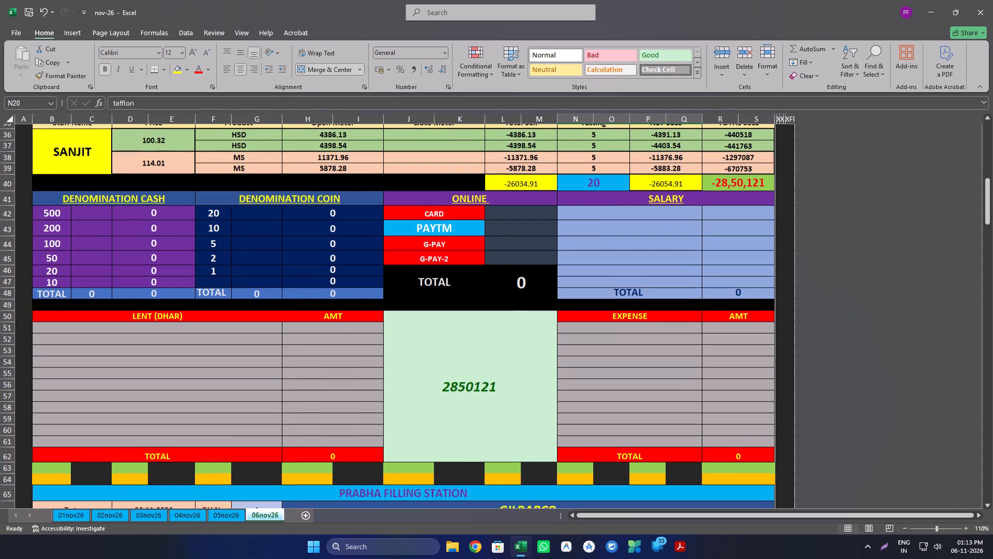
{"action": "scroll", "coordinate": [571, 387], "scroll_direction": "up", "scroll_amount": 2}
{"action": "scroll", "coordinate": [571, 387], "scroll_direction": "down", "scroll_amount": 1}
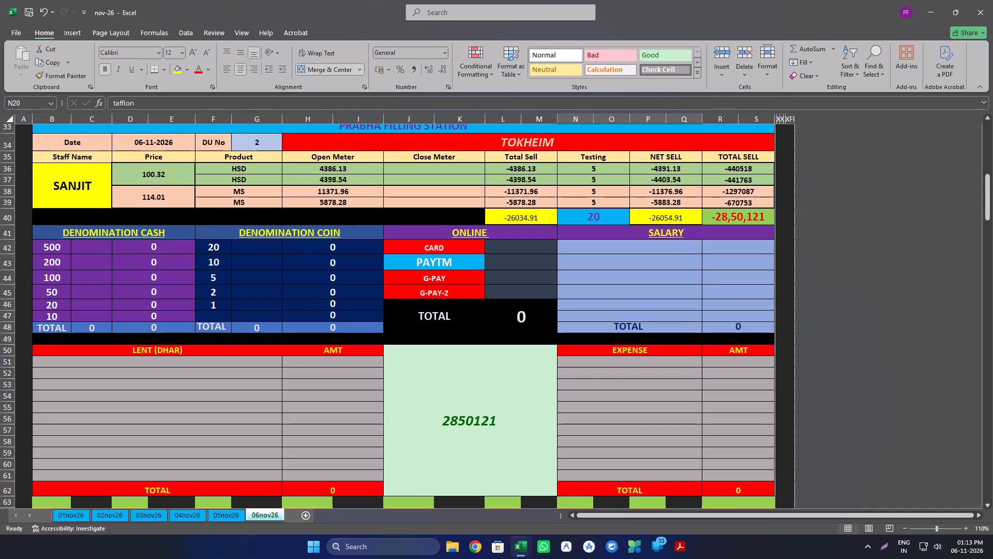
{"action": "left_click", "coordinate": [444, 164]}
{"action": "scroll", "coordinate": [501, 210], "scroll_direction": "up", "scroll_amount": 7}
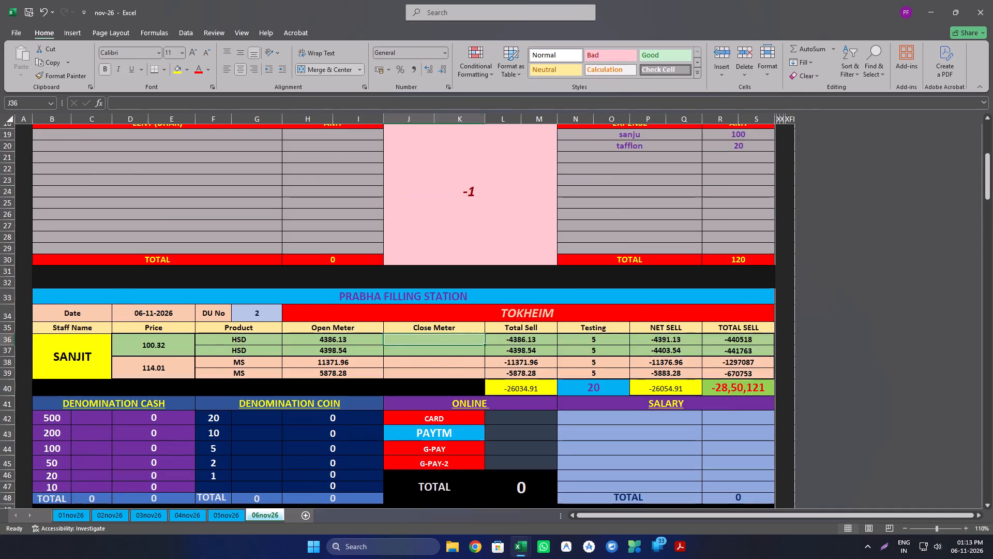
{"action": "scroll", "coordinate": [502, 210], "scroll_direction": "up", "scroll_amount": 4}
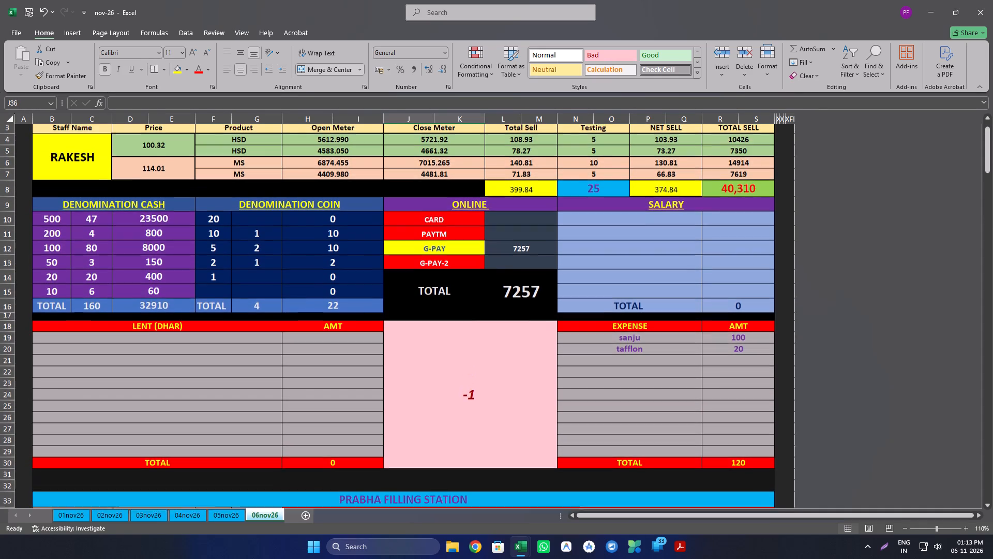
{"action": "scroll", "coordinate": [502, 210], "scroll_direction": "up", "scroll_amount": 1}
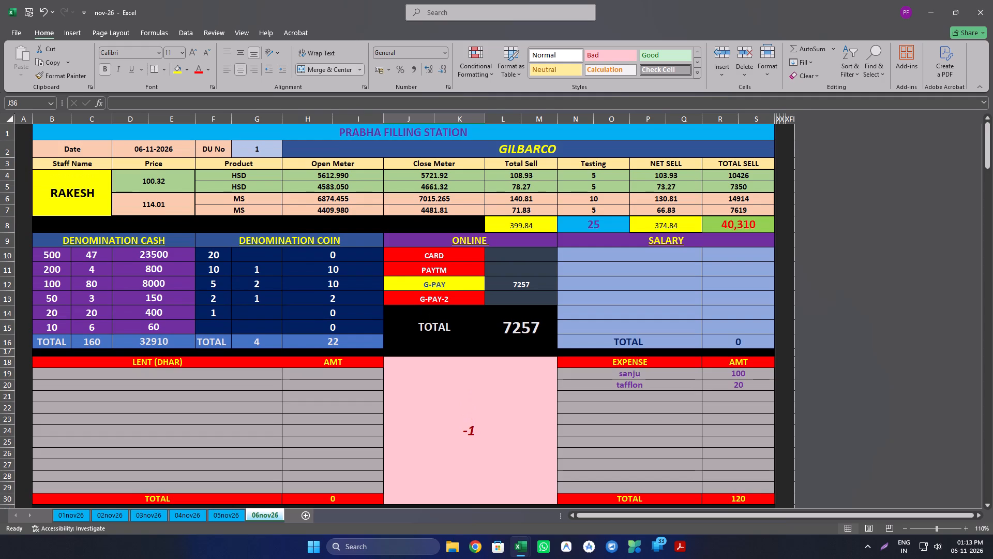
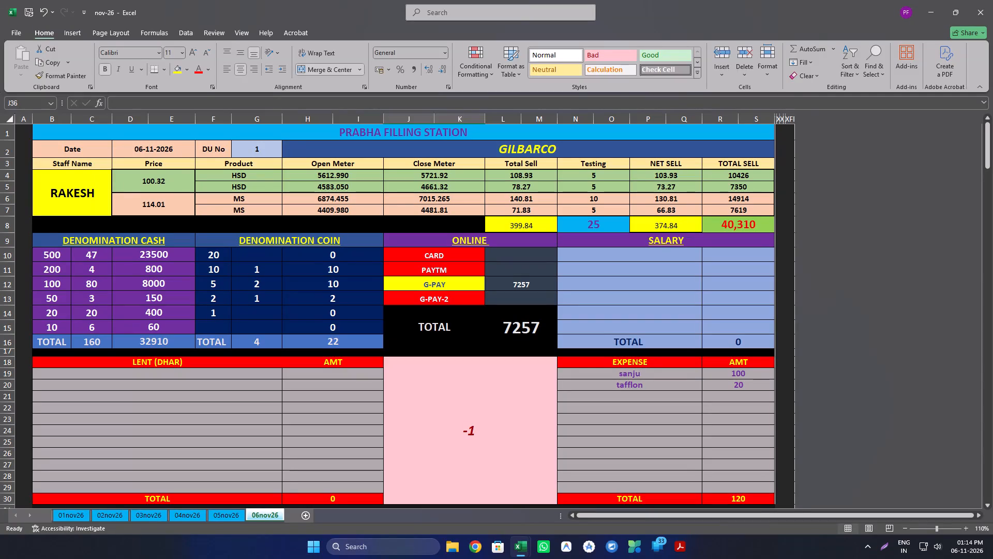
Re-enter 1 as the 10-coin count in Rakesh's Gilbarco section and save the workbook.
{"action": "key", "text": "BackSpace"}
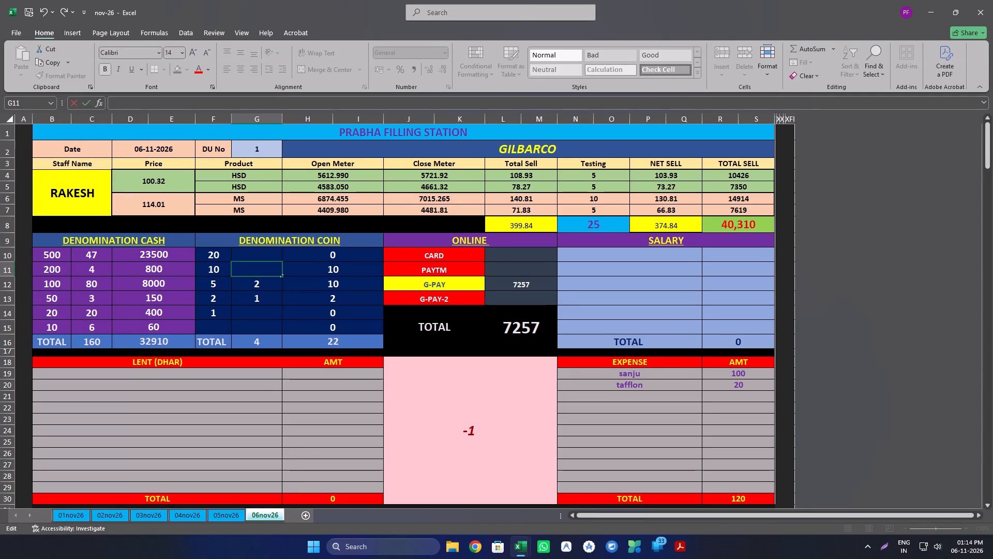
{"action": "key", "text": "1"}
{"action": "key", "text": "Return"}
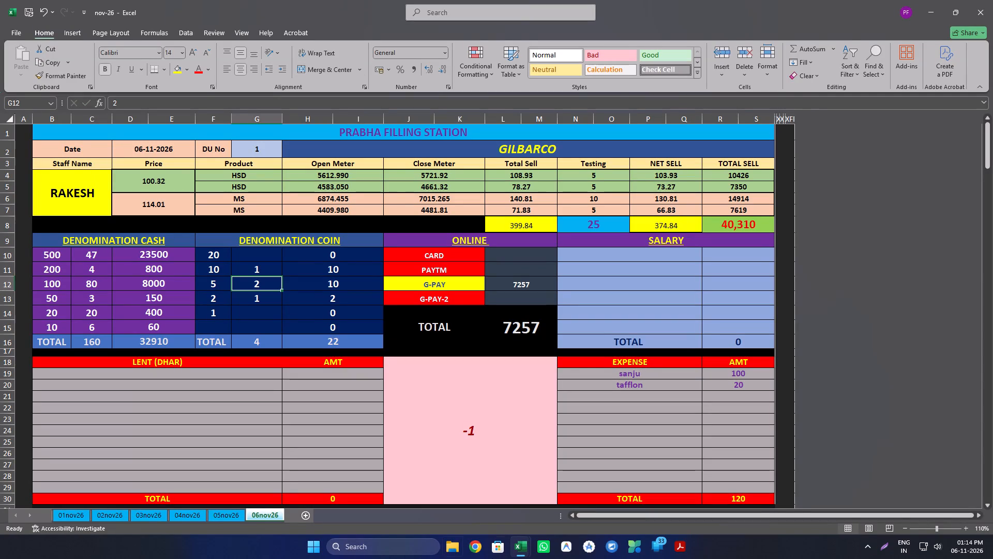
{"action": "left_click", "coordinate": [27, 9]}
Change the Tokheim section's staff name from the available choices to BORNOMALI.
{"action": "scroll", "coordinate": [343, 206], "scroll_direction": "down", "scroll_amount": 7}
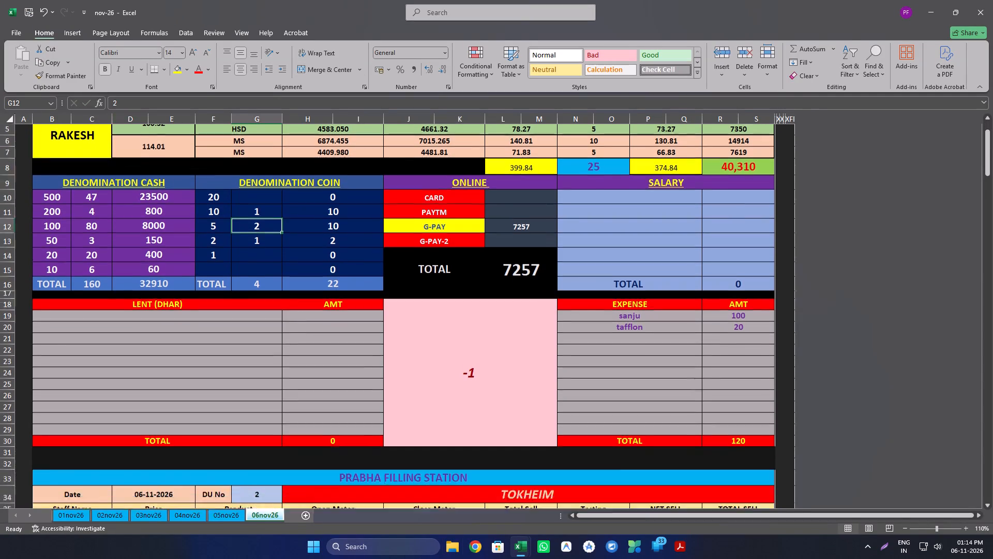
{"action": "scroll", "coordinate": [342, 206], "scroll_direction": "down", "scroll_amount": 6}
{"action": "scroll", "coordinate": [345, 201], "scroll_direction": "up", "scroll_amount": 13}
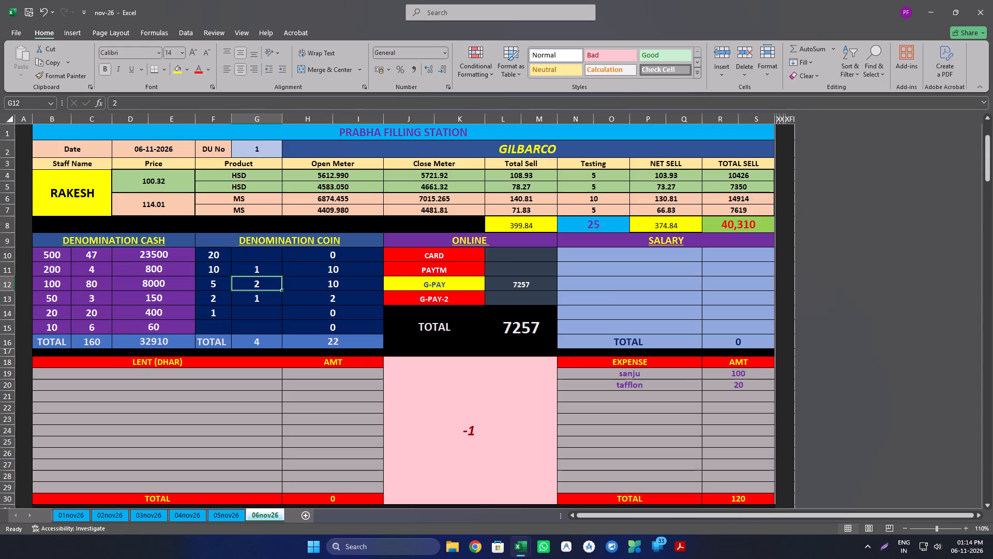
{"action": "scroll", "coordinate": [345, 201], "scroll_direction": "up", "scroll_amount": 7}
{"action": "scroll", "coordinate": [345, 201], "scroll_direction": "down", "scroll_amount": 12}
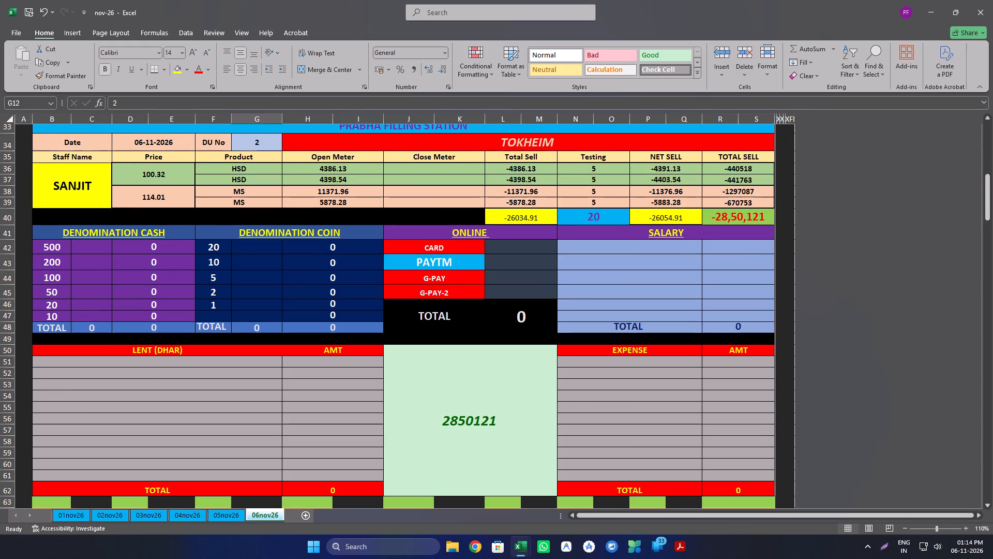
{"action": "left_click", "coordinate": [77, 187]}
{"action": "left_click", "coordinate": [117, 170]}
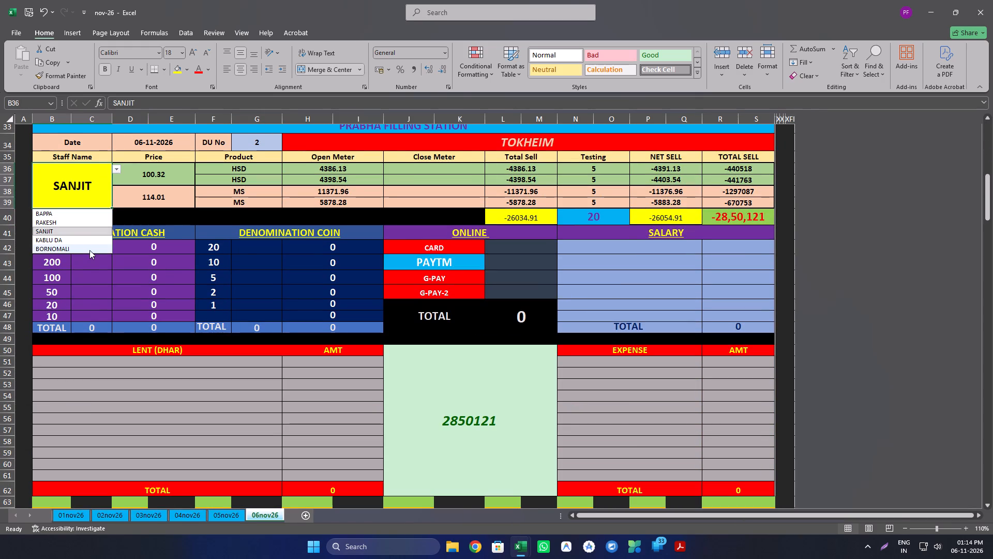
{"action": "left_click", "coordinate": [89, 250]}
Enter online payments of 1000 for CARD and 5272 for PAYTM in Bornomali's Tokheim section.
{"action": "left_click", "coordinate": [421, 171]}
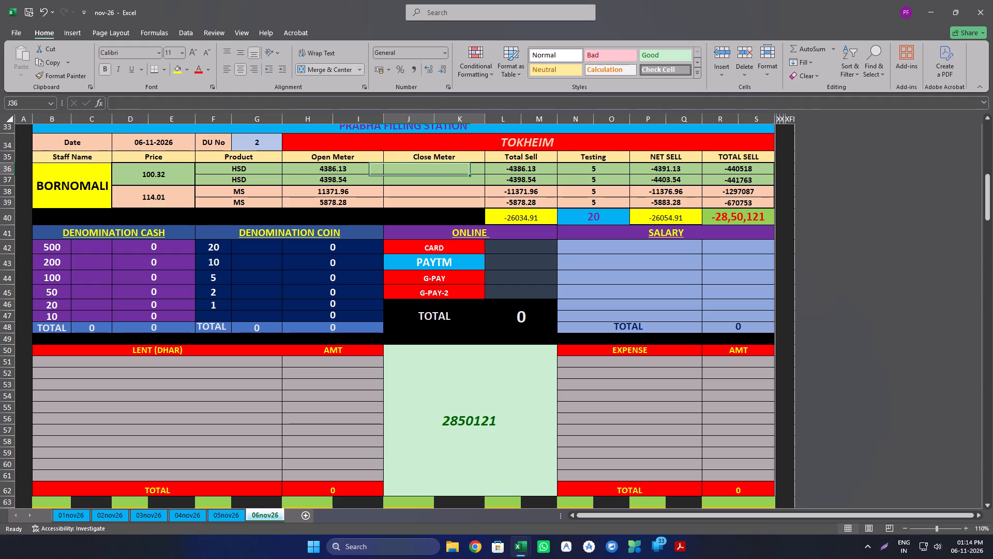
{"action": "left_click", "coordinate": [505, 246]}
{"action": "type", "text": "1000"}
{"action": "key", "text": "Return"}
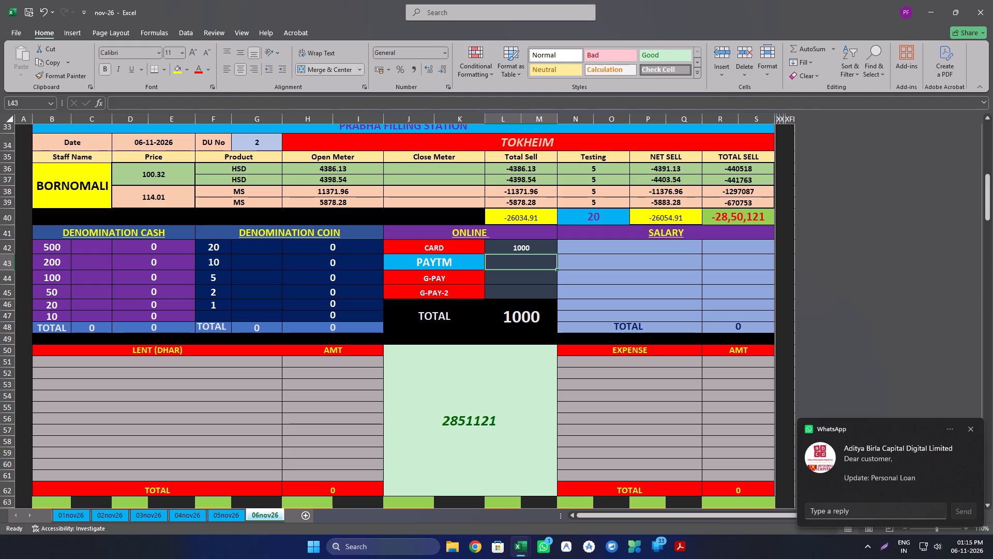
{"action": "type", "text": "5272"}
{"action": "key", "text": "Return"}
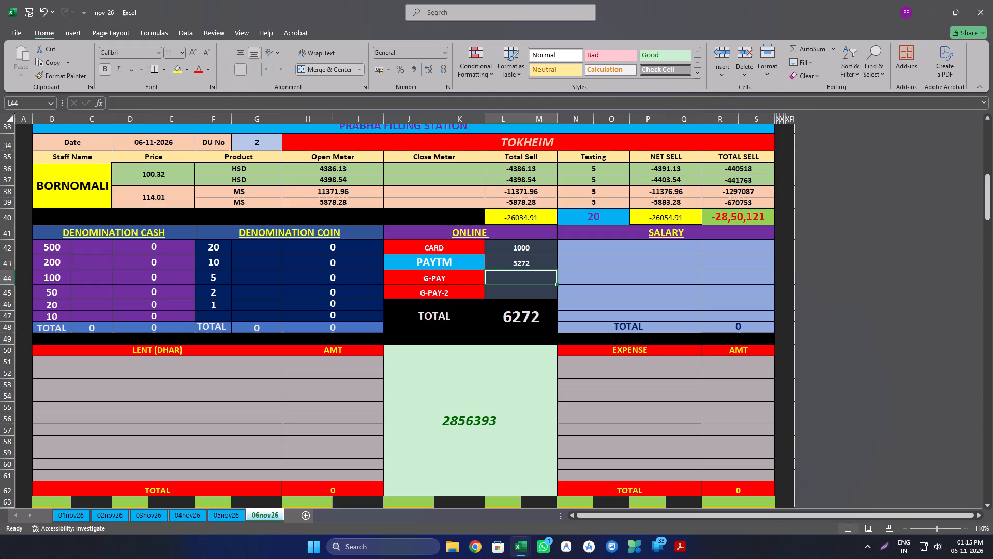
Enter the two HSD Close Meter readings in Bornomali's Tokheim section as 4395.12 and 4451.39.
{"action": "key", "text": "Up"}
{"action": "key", "text": "Up"}
{"action": "key", "text": "Up"}
{"action": "key", "text": "Left"}
{"action": "key", "text": "Up"}
{"action": "key", "text": "Right"}
{"action": "key", "text": "Up"}
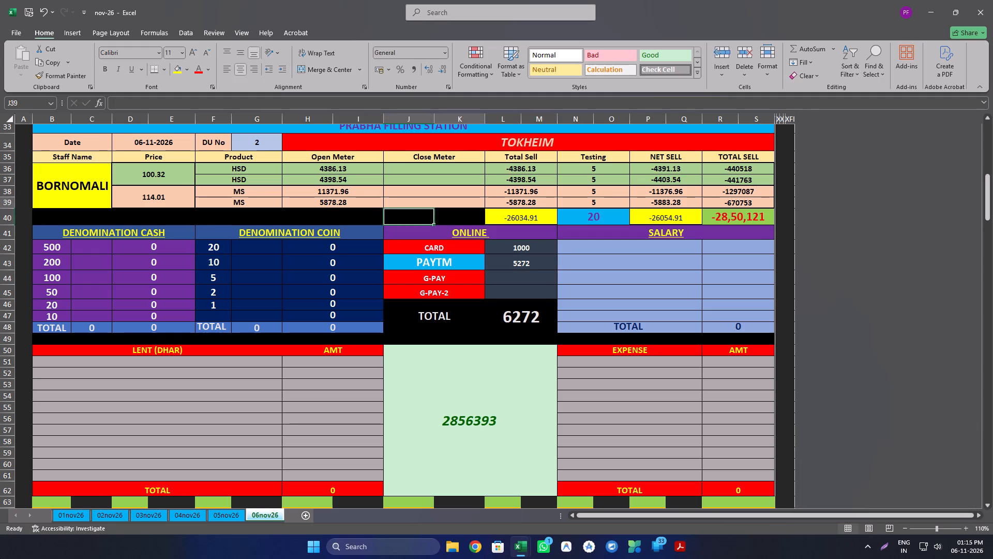
{"action": "key", "text": "Up"}
{"action": "key", "text": "Up"}
{"action": "key", "text": "Up"}
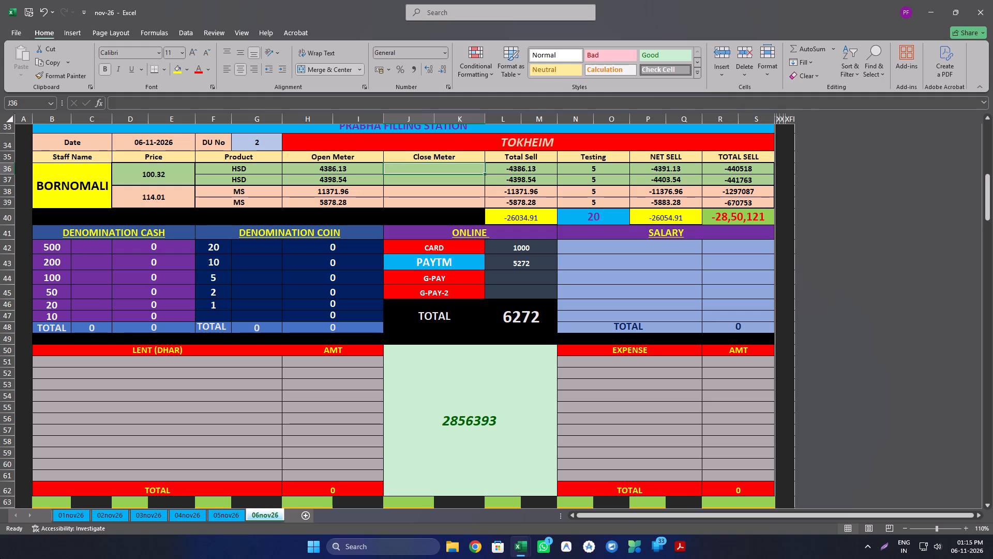
{"action": "type", "text": "4395.12"}
{"action": "key", "text": "Return"}
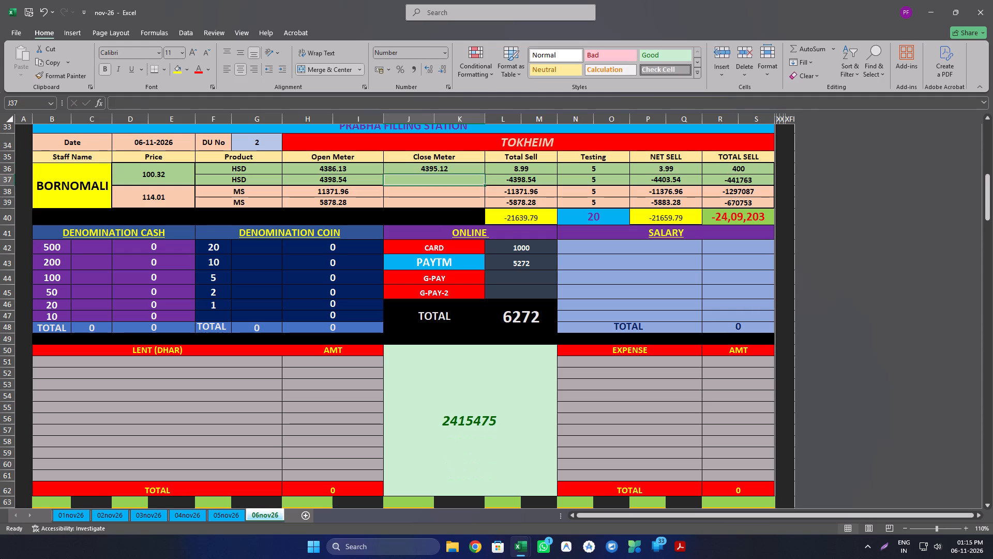
{"action": "type", "text": "4451"}
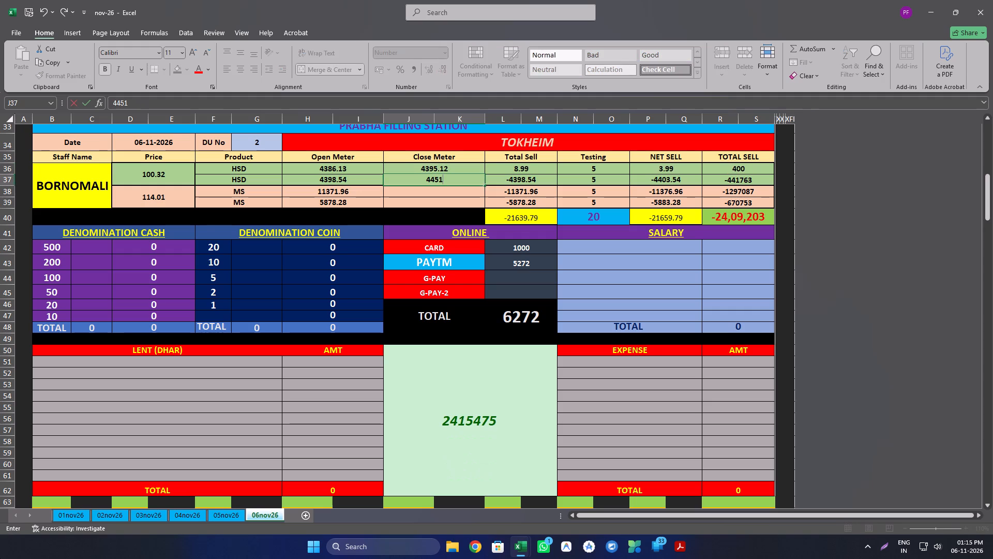
{"action": "type", "text": ".39"}
{"action": "key", "text": "Return"}
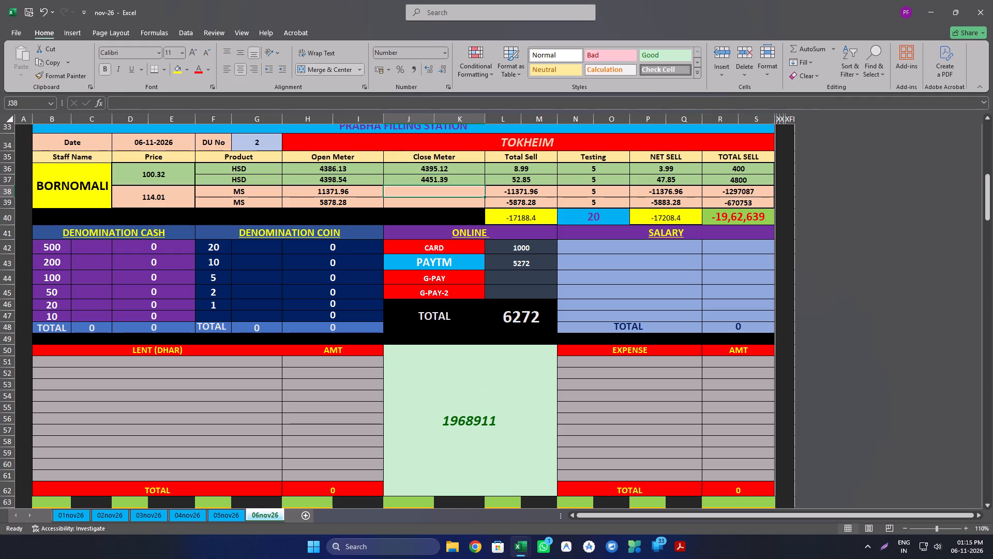
Enter the two MS Close Meter readings in Bornomali's Tokheim section as 11462.25 and 5904.38.
{"action": "type", "text": "11462."}
{"action": "type", "text": "25"}
{"action": "key", "text": "Return"}
{"action": "type", "text": "5904.38"}
{"action": "key", "text": "Return"}
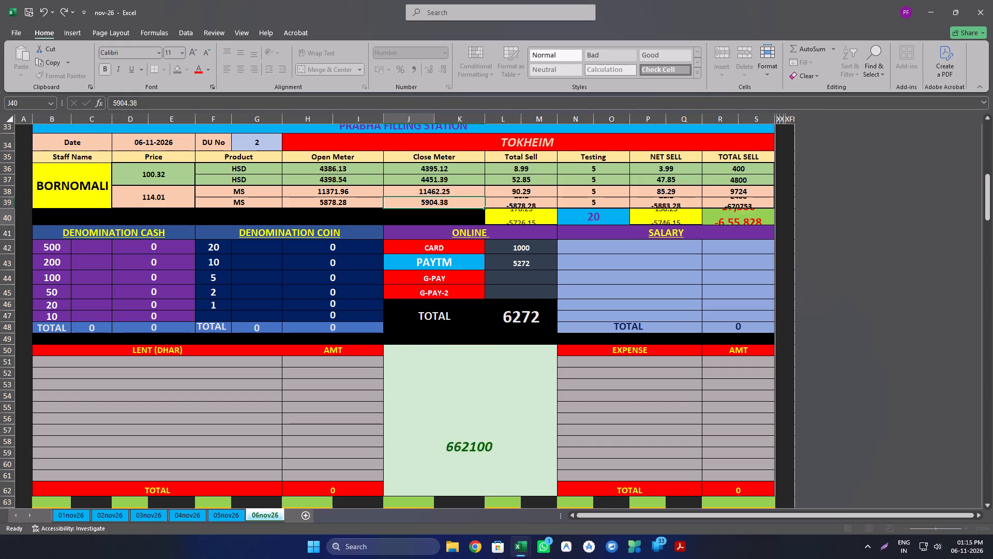
Enter Bornomali's cash note counts: 14 for 500, 1 for 200 and 37 for 100.
{"action": "key", "text": "Left"}
{"action": "key", "text": "Left"}
{"action": "key", "text": "Down"}
{"action": "key", "text": "Left"}
{"action": "key", "text": "Down"}
{"action": "key", "text": "Left"}
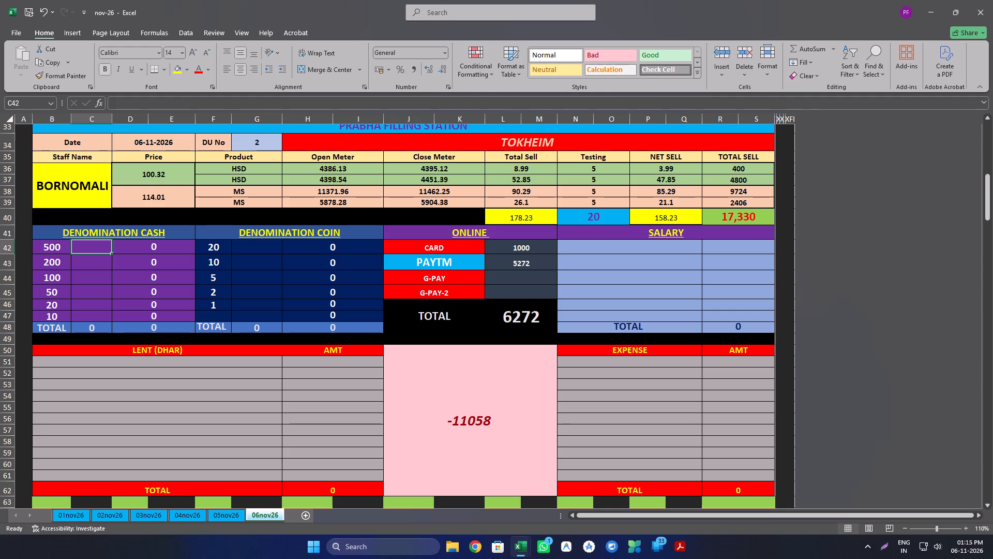
{"action": "type", "text": "14"}
{"action": "key", "text": "Return"}
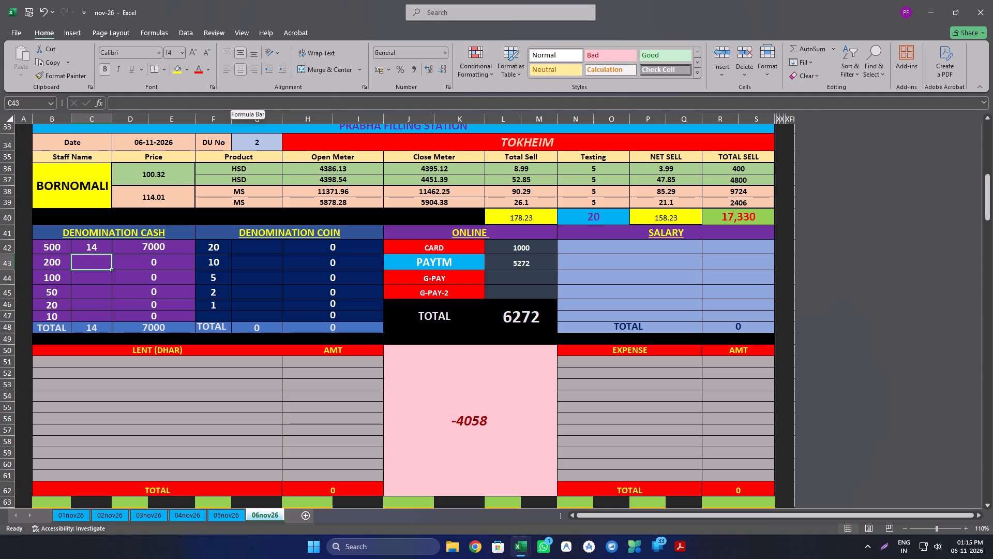
{"action": "key", "text": "1"}
{"action": "key", "text": "Return"}
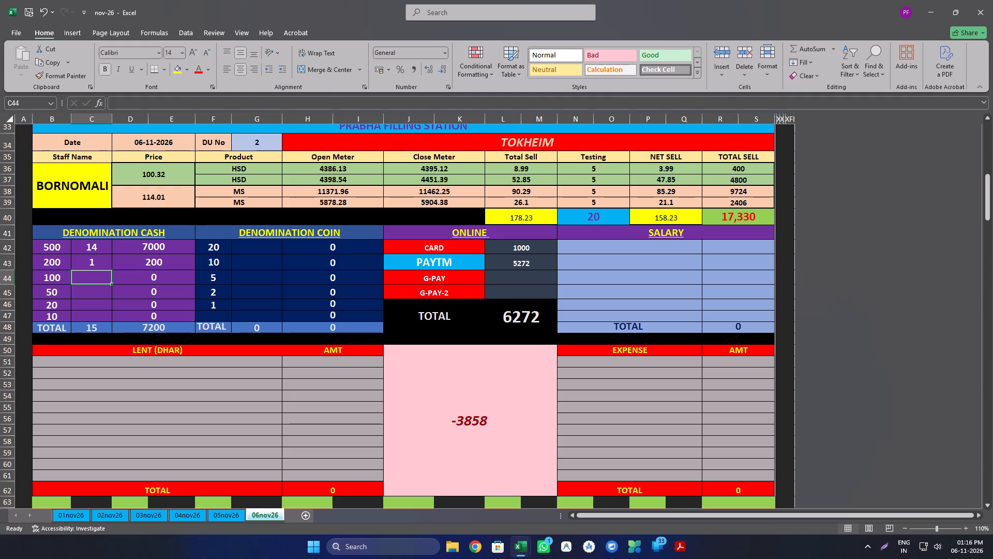
{"action": "type", "text": "37"}
{"action": "key", "text": "Return"}
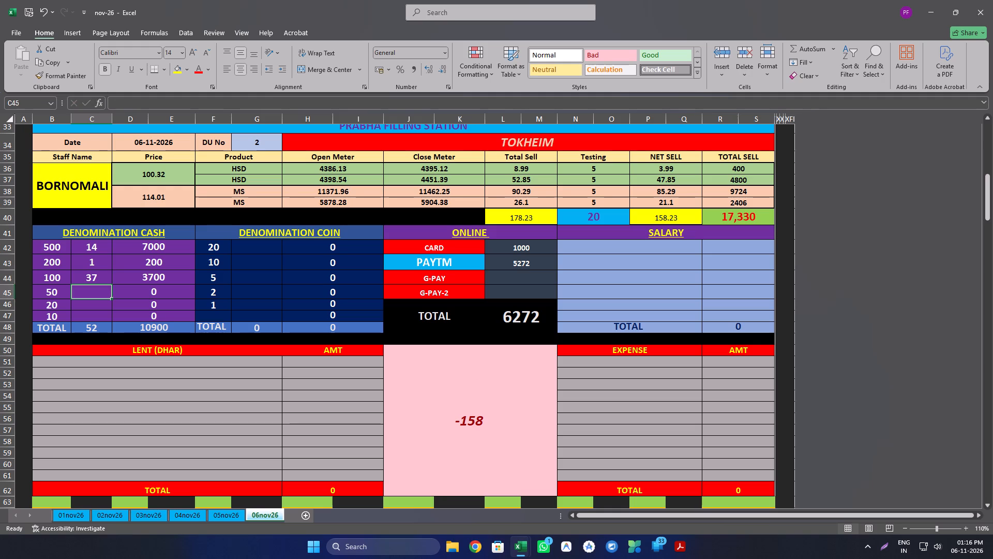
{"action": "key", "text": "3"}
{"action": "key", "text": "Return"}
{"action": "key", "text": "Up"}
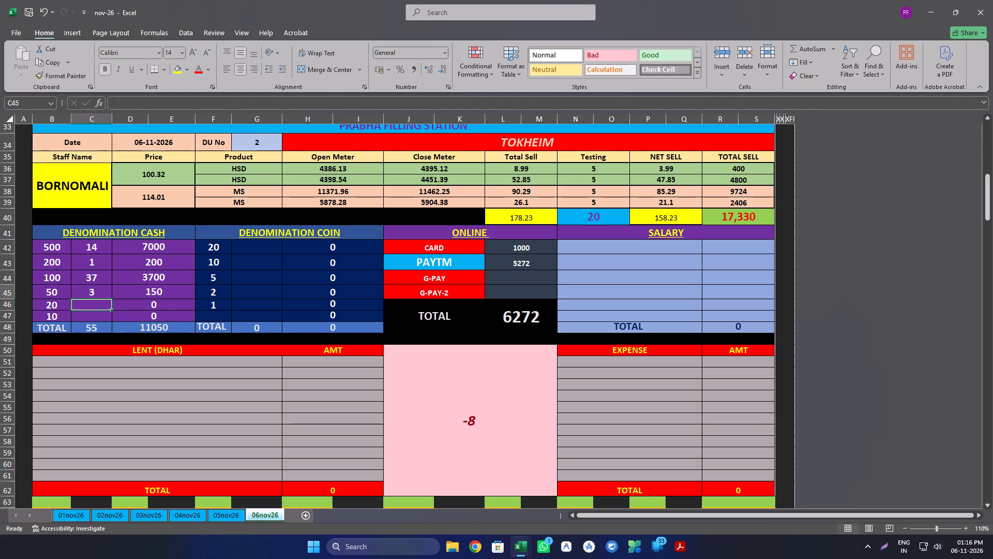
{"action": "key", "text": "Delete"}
Leave Bornomali's 50-note count empty and enter 3 notes of 20 and 8 notes of 10.
{"action": "key", "text": "Return"}
{"action": "key", "text": "3"}
{"action": "key", "text": "Return"}
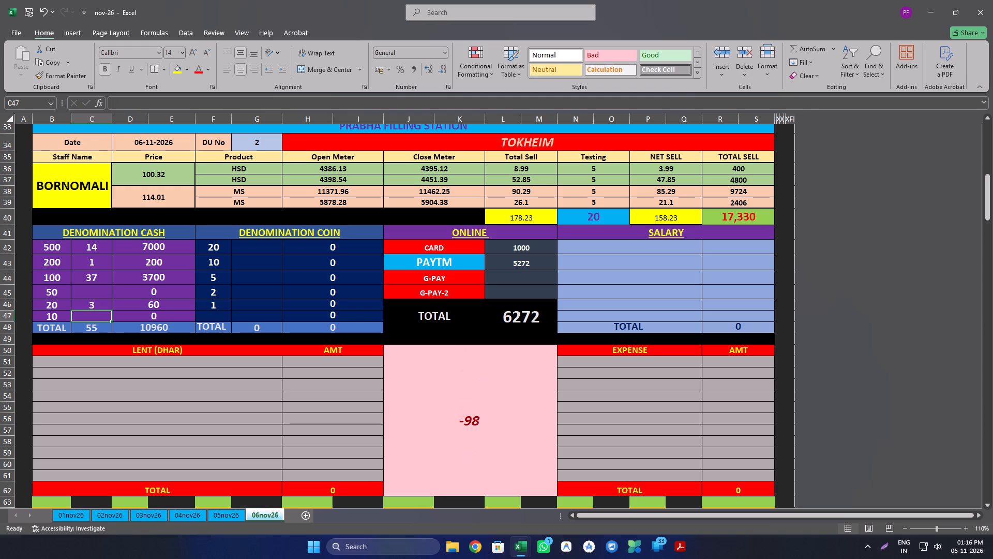
{"action": "key", "text": "8"}
{"action": "key", "text": "Return"}
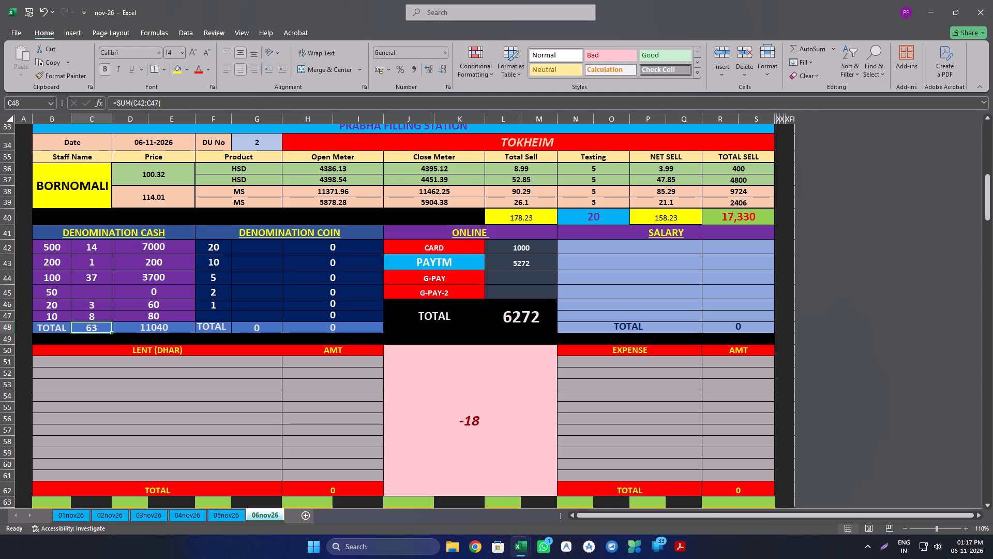
Enter a count of 2 for each of the 5, 2 and 1 coins in Bornomali's coin denomination table.
{"action": "key", "text": "Return"}
{"action": "key", "text": "Up"}
{"action": "key", "text": "Up"}
{"action": "key", "text": "Right"}
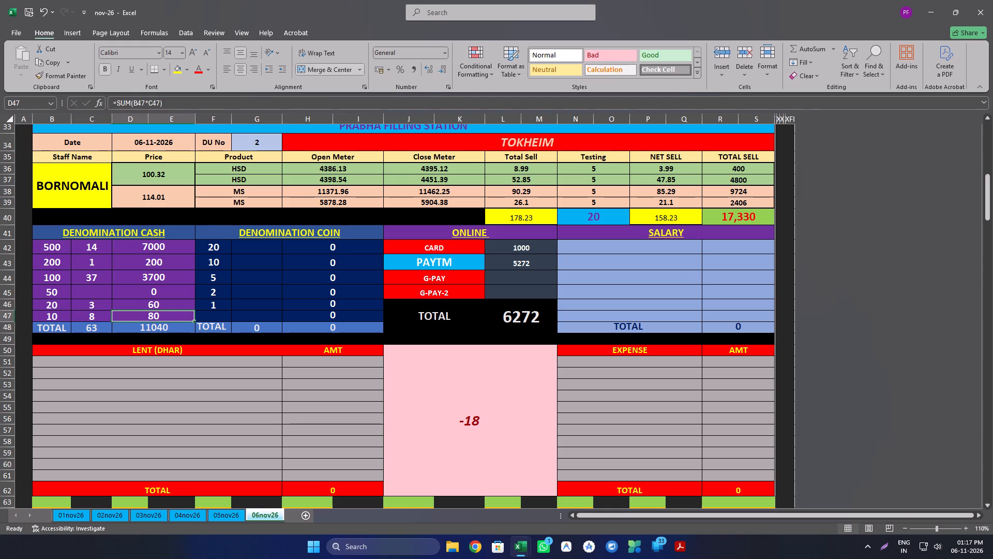
{"action": "key", "text": "Up"}
{"action": "key", "text": "Right"}
{"action": "key", "text": "Up"}
{"action": "key", "text": "Up"}
{"action": "key", "text": "Up"}
{"action": "key", "text": "Right"}
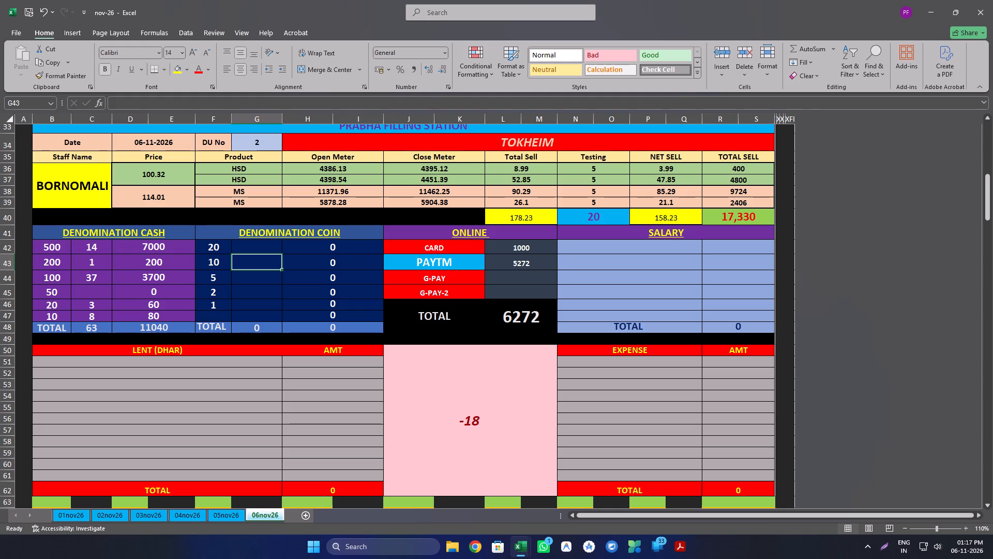
{"action": "key", "text": "Return"}
{"action": "key", "text": "2"}
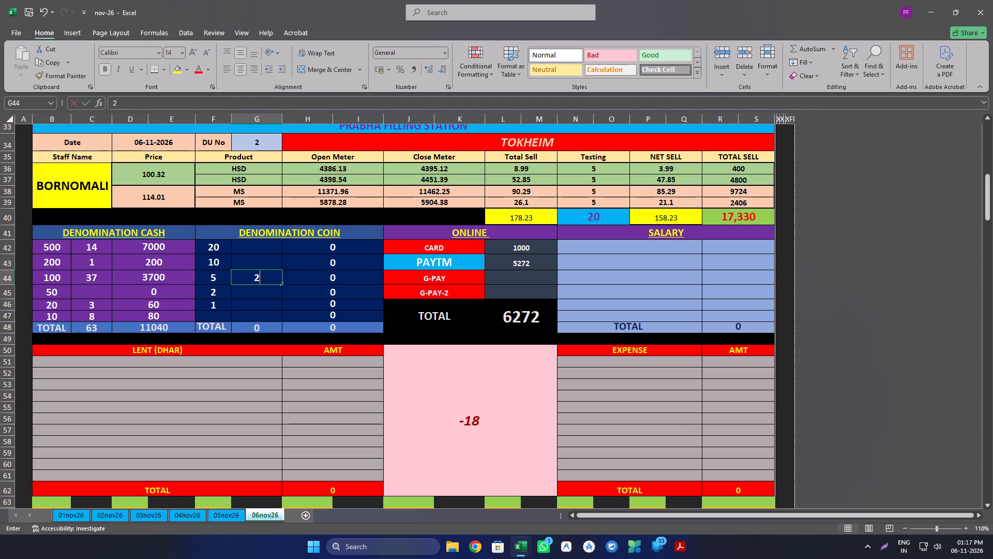
{"action": "key", "text": "Return"}
{"action": "key", "text": "2"}
{"action": "key", "text": "Return"}
{"action": "key", "text": "2"}
{"action": "key", "text": "Return"}
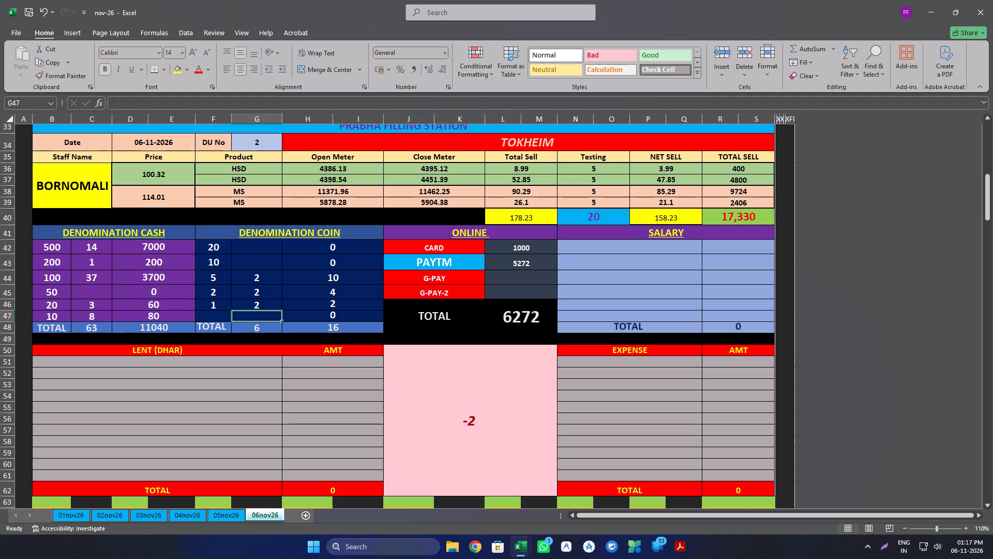
Enter 30 as the first amount in the EXPENSE table of Bornomali's Tokheim section.
{"action": "left_click", "coordinate": [727, 363]}
{"action": "type", "text": "30"}
{"action": "key", "text": "Return"}
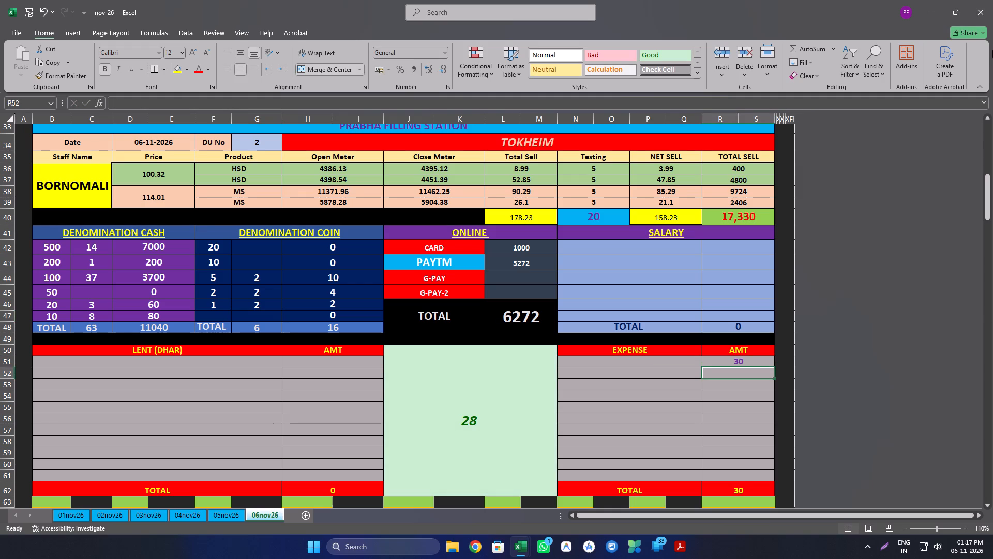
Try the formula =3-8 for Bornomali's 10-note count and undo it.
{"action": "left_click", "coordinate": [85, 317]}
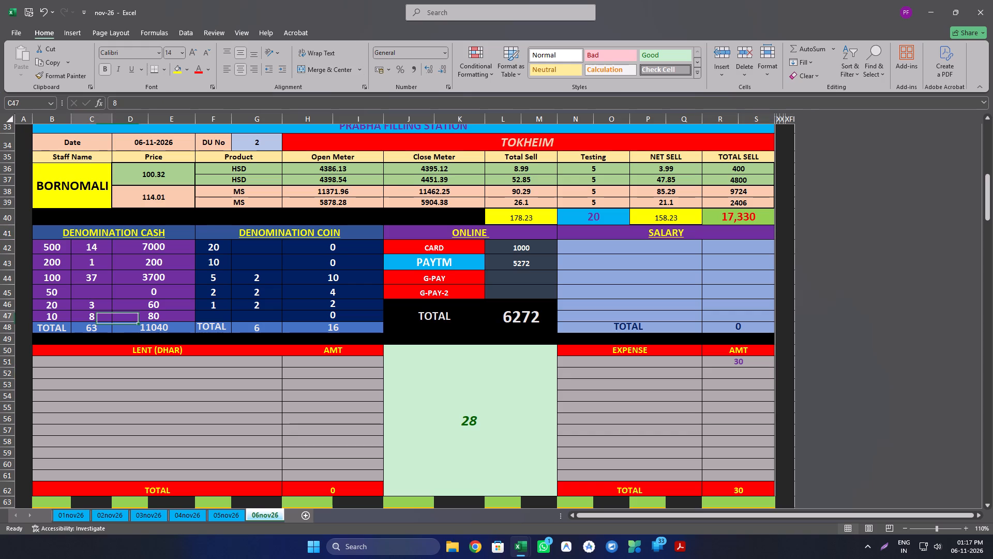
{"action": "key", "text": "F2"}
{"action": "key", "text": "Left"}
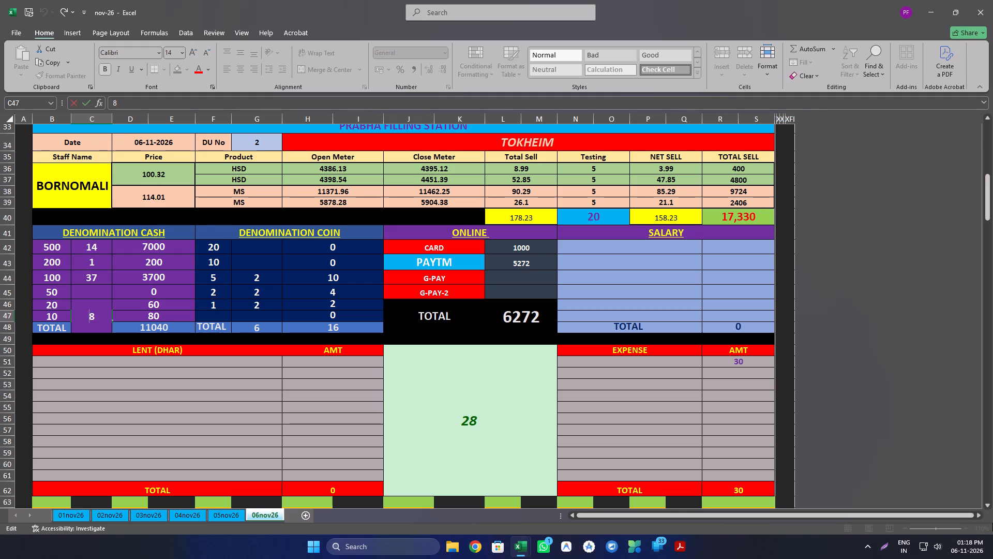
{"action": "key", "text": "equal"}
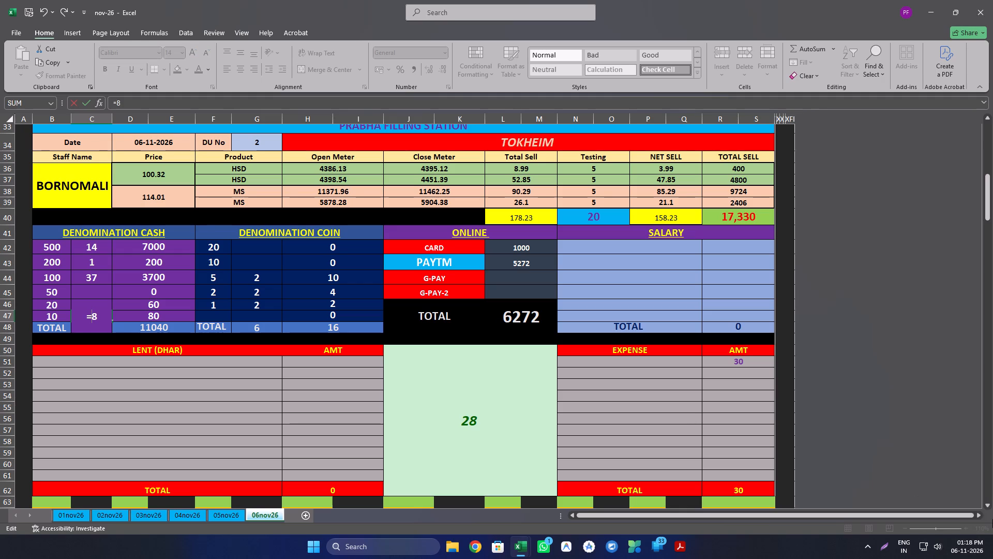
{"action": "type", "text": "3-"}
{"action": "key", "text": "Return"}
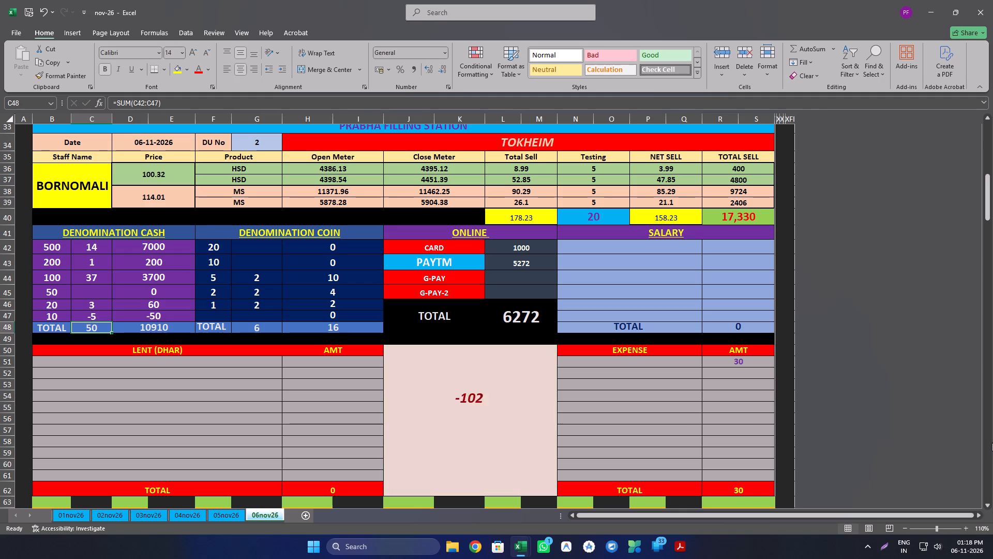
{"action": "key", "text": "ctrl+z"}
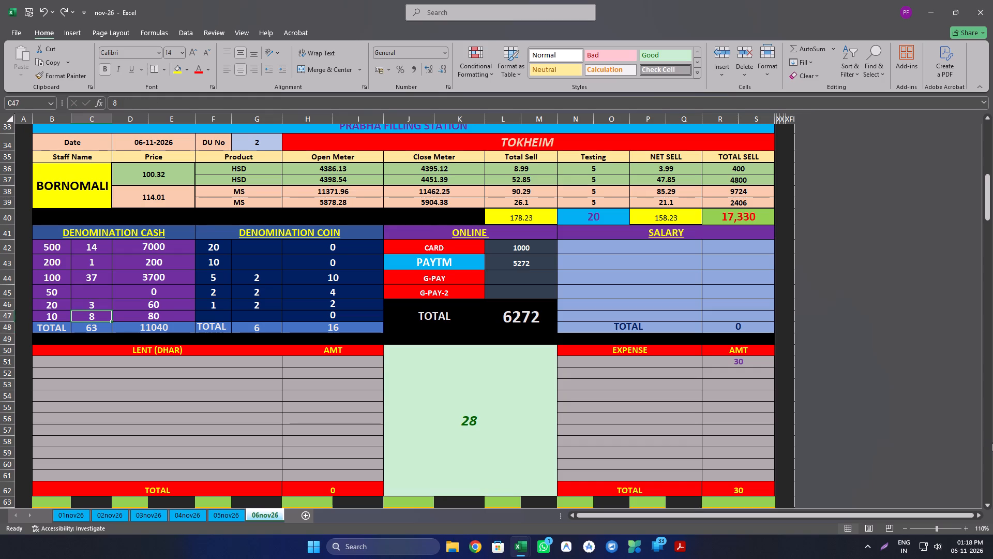
Change Bornomali's 10-note count to the formula =8-3.
{"action": "key", "text": "F2"}
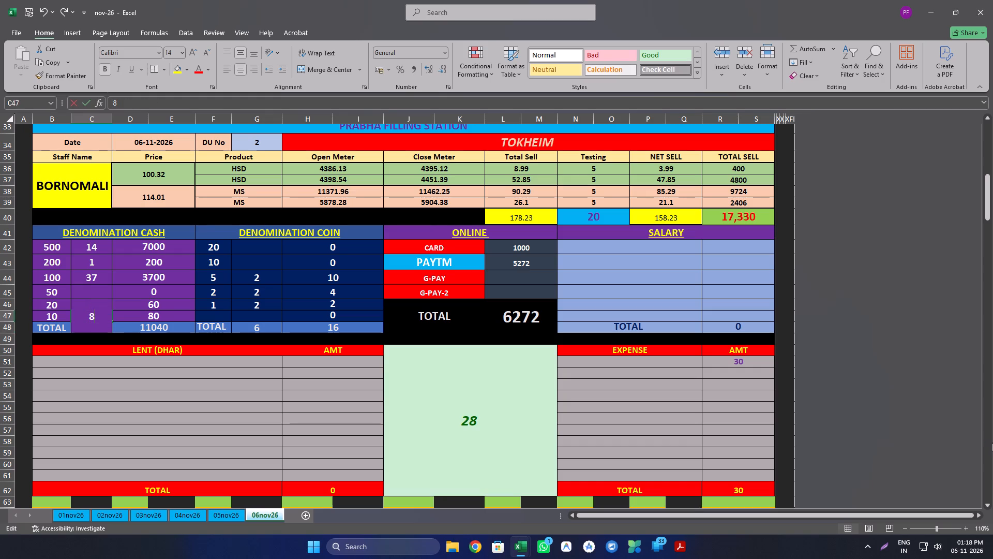
{"action": "key", "text": "Left"}
{"action": "key", "text": "Left"}
{"action": "key", "text": "equal"}
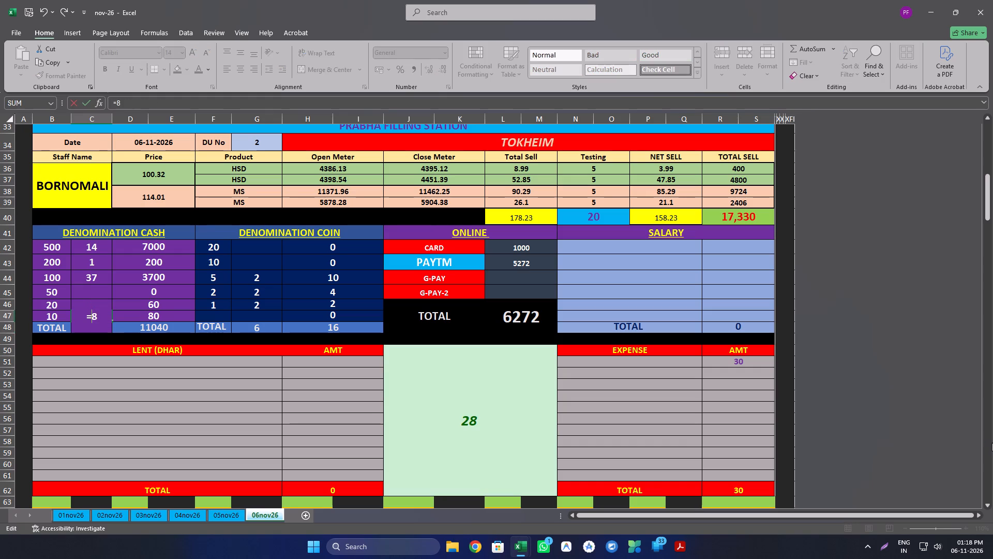
{"action": "key", "text": "Right"}
{"action": "key", "text": "Right"}
{"action": "key", "text": "minus"}
{"action": "key", "text": "3"}
{"action": "key", "text": "Return"}
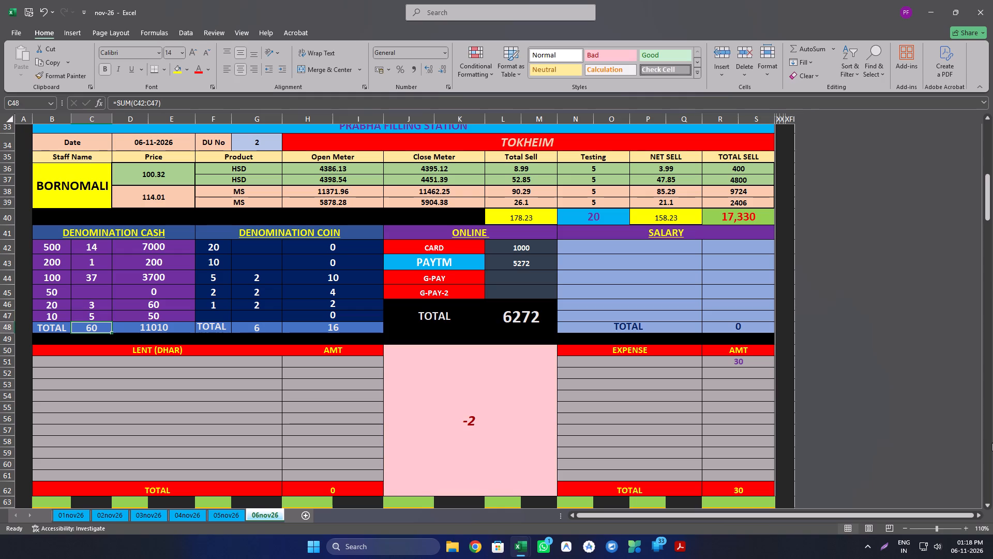